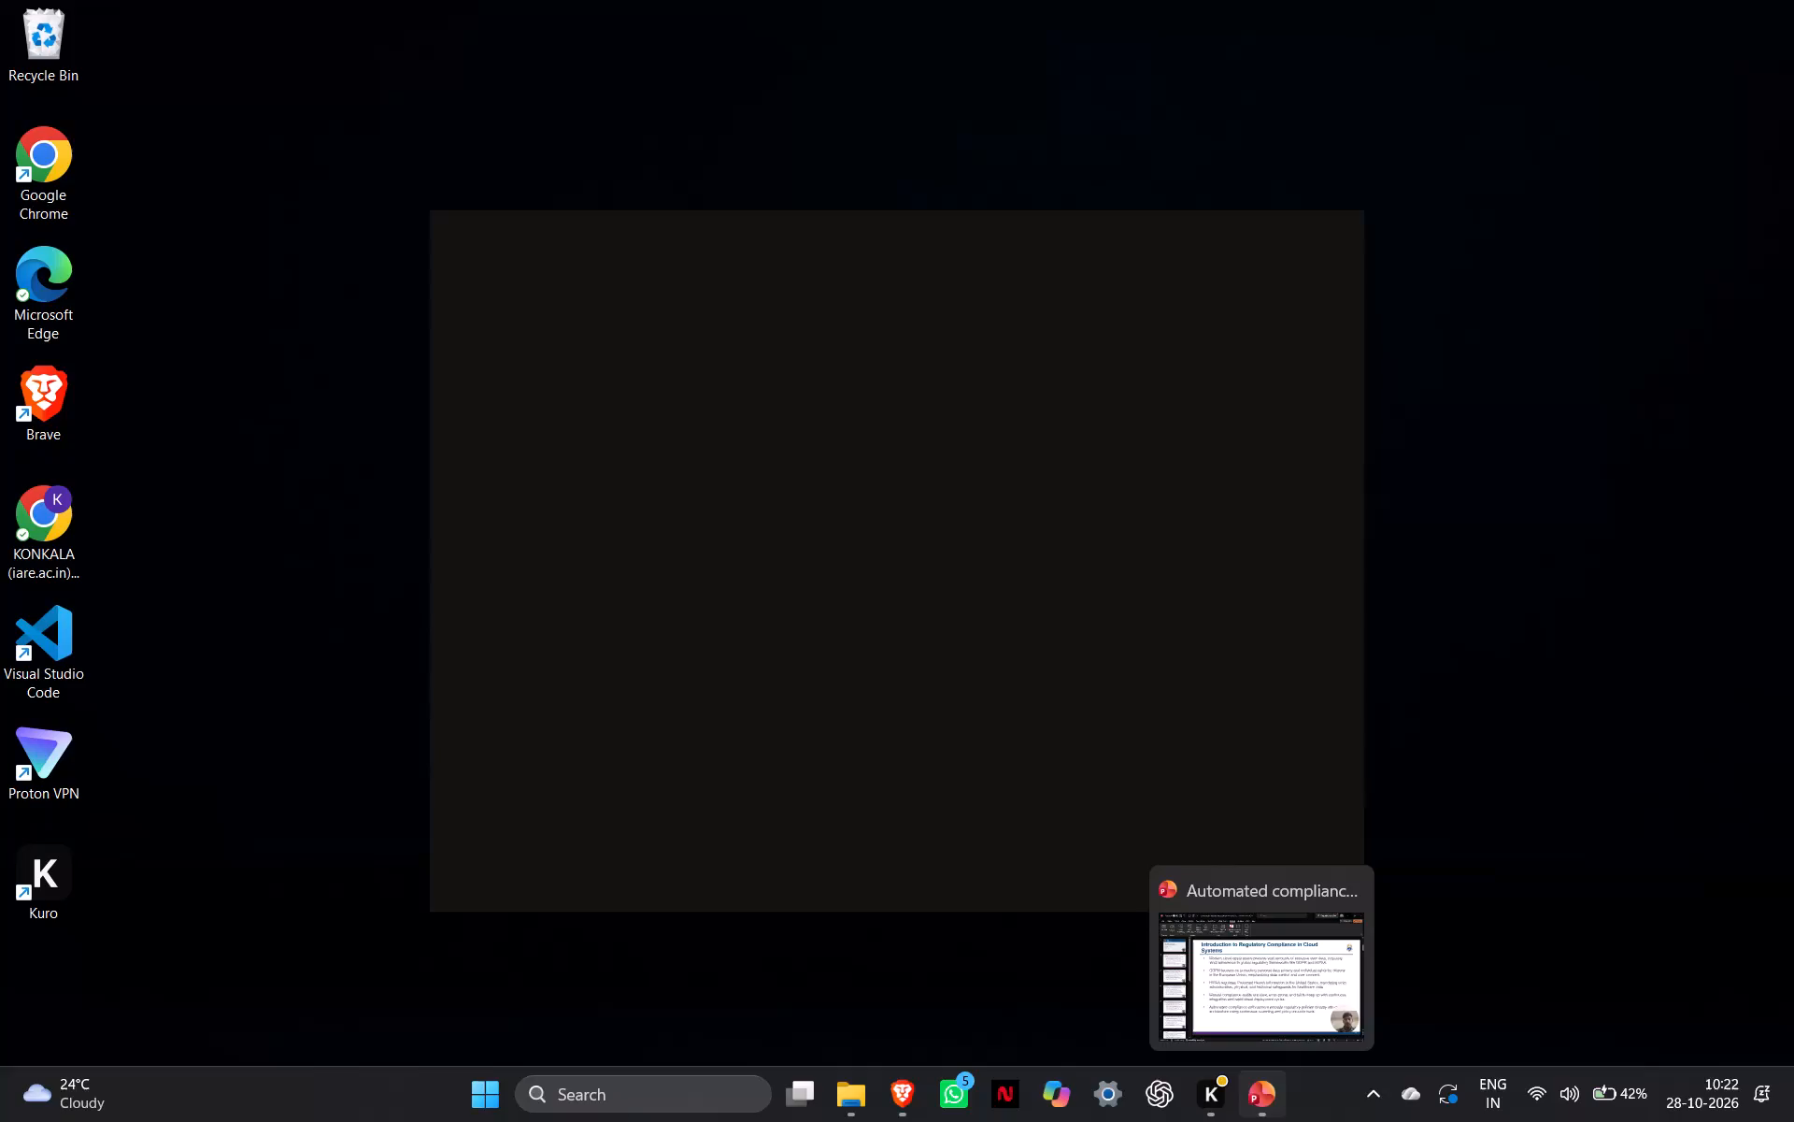
Open the Cloud Service Misconfiguration Exploit presentation from the AAT 2 folder and enable editing.
click(858, 1114)
click(933, 997)
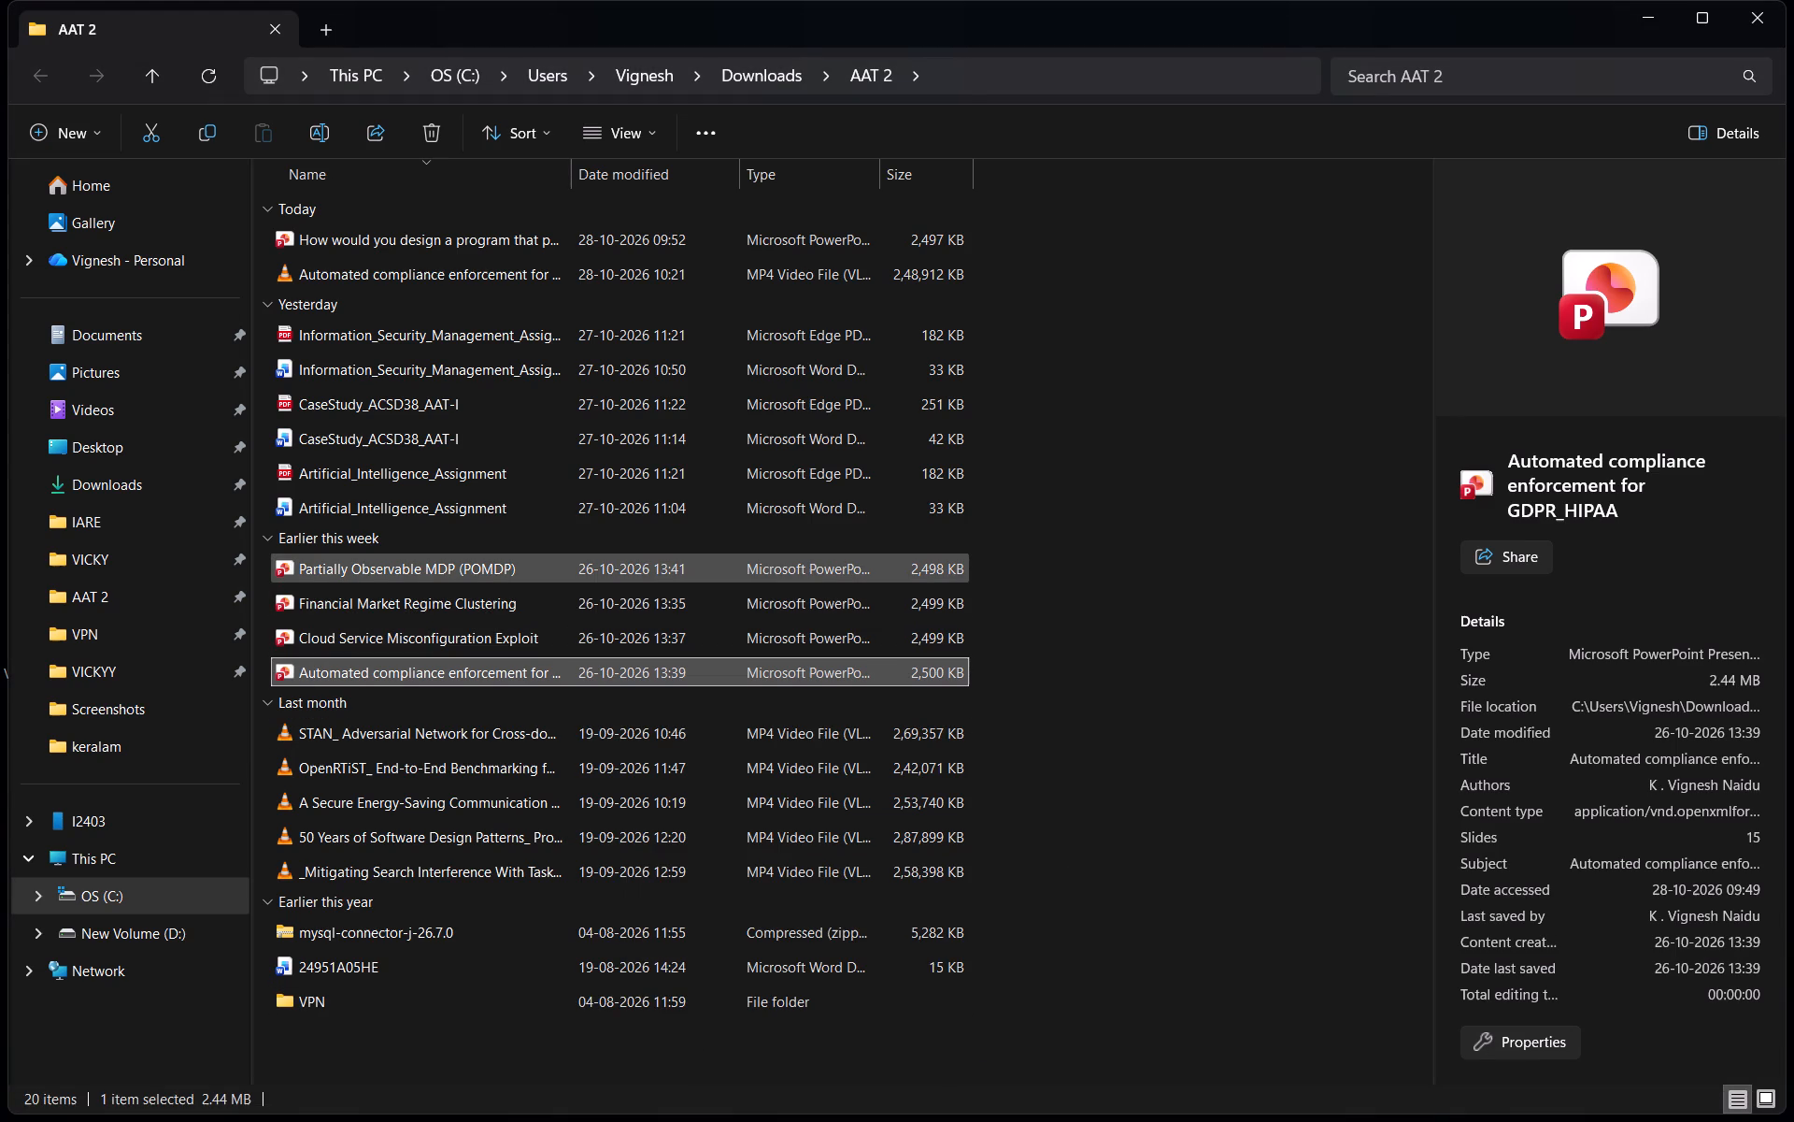
scroll(458, 570, up, 4)
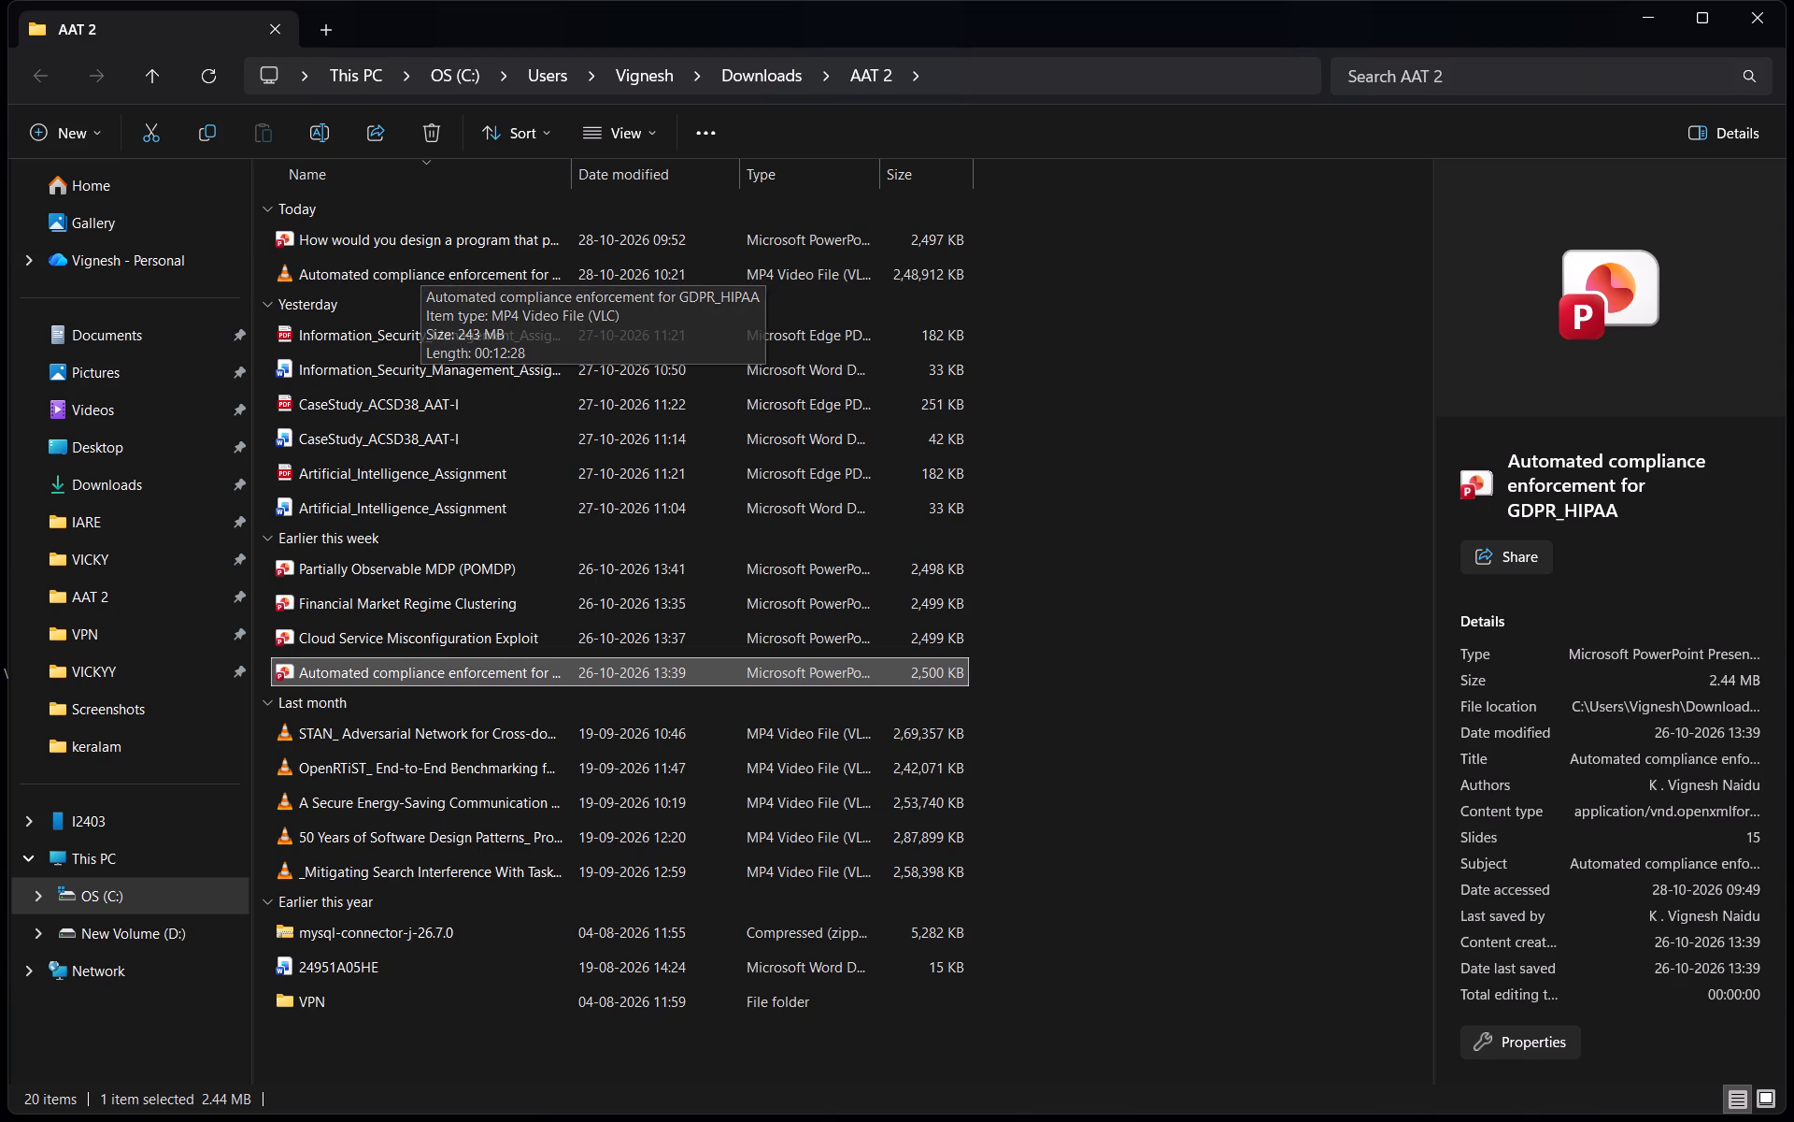
double_click(308, 640)
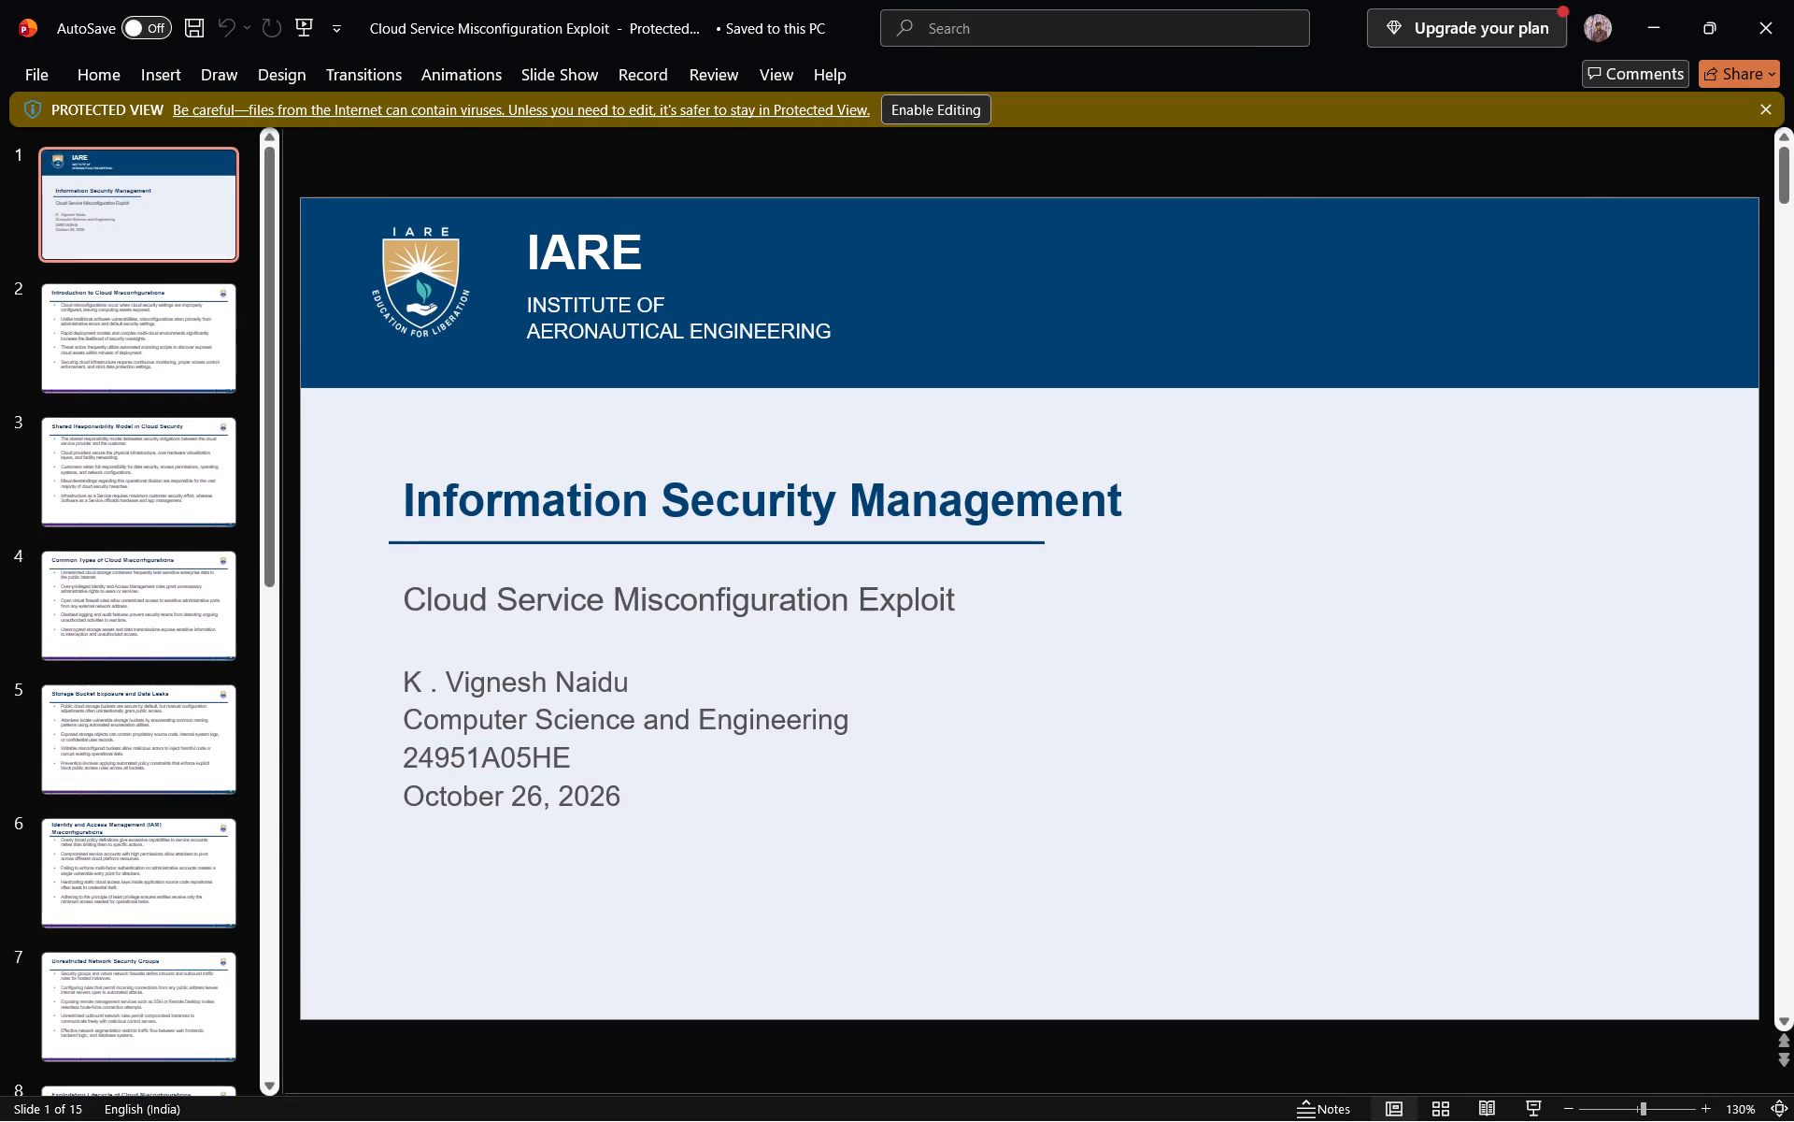
click(920, 111)
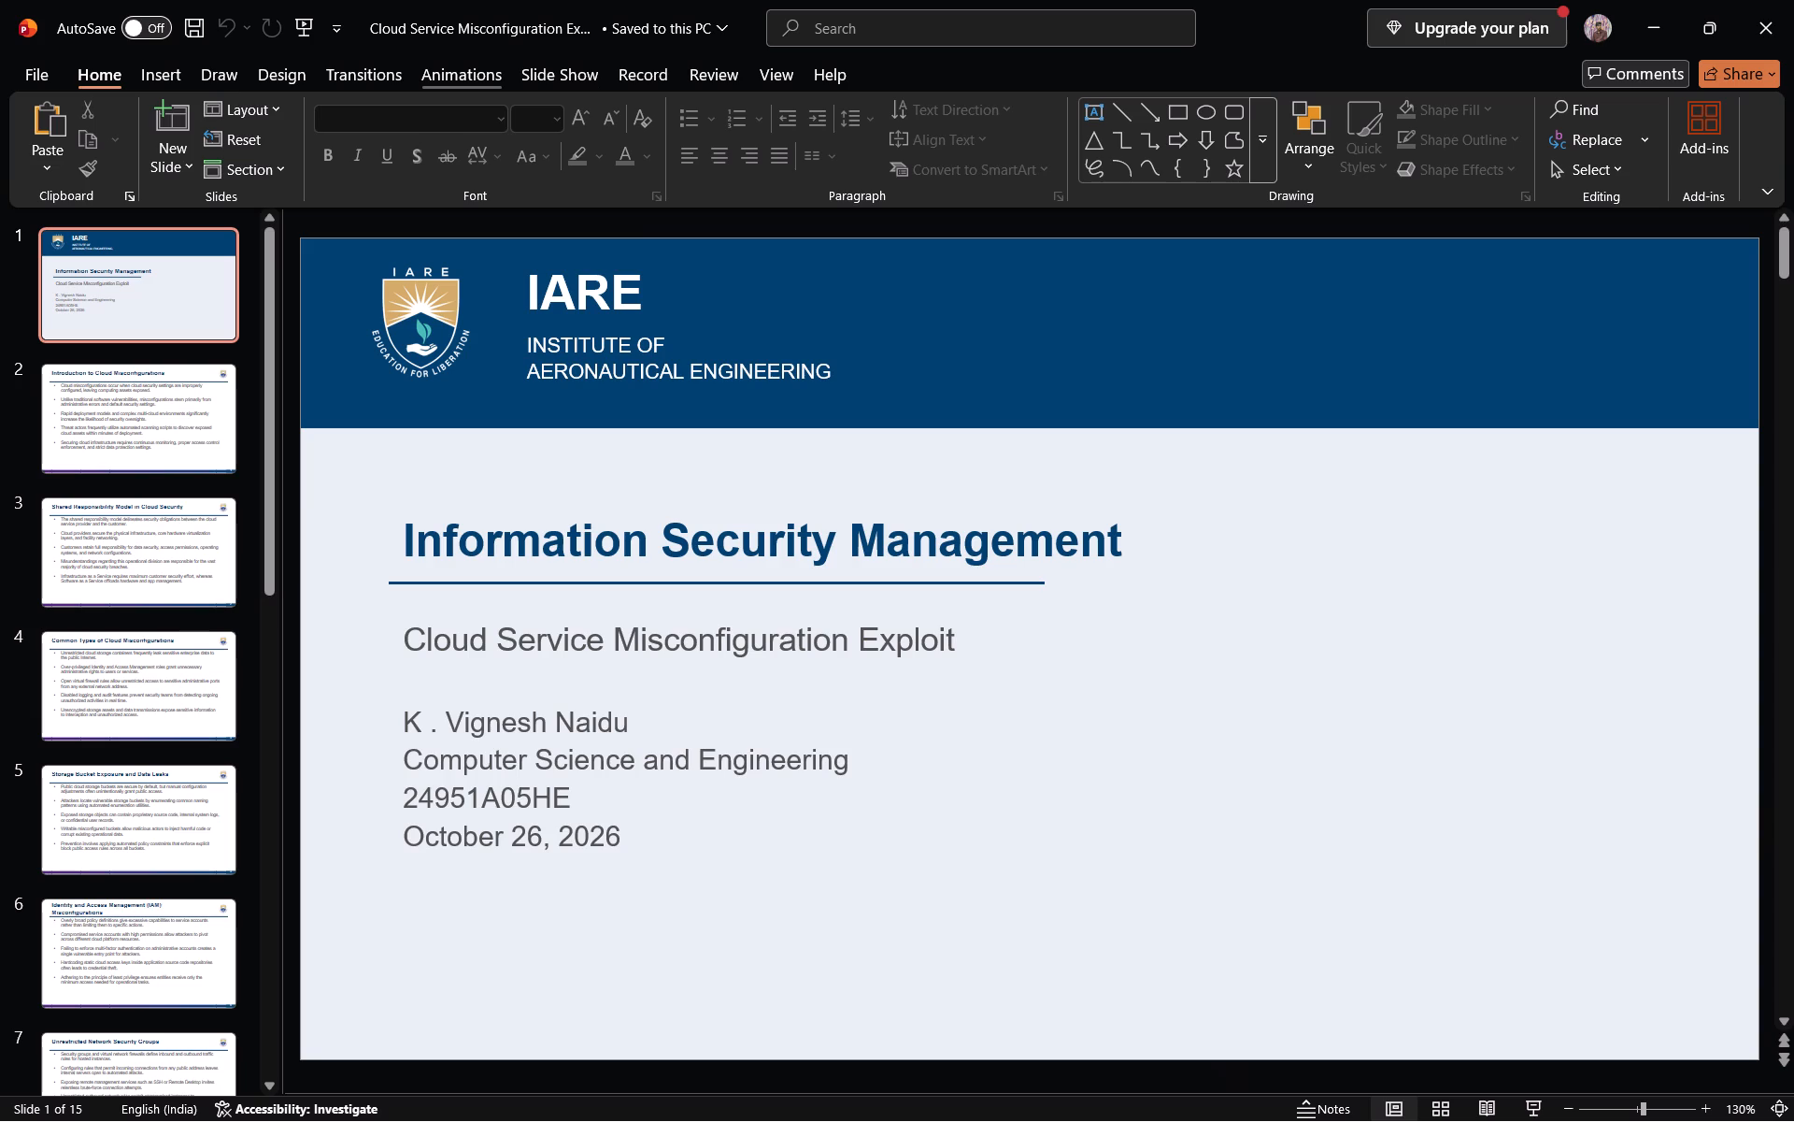
Open the slide show recording view from the beginning and check slide navigation, ending back on the title slide.
click(641, 73)
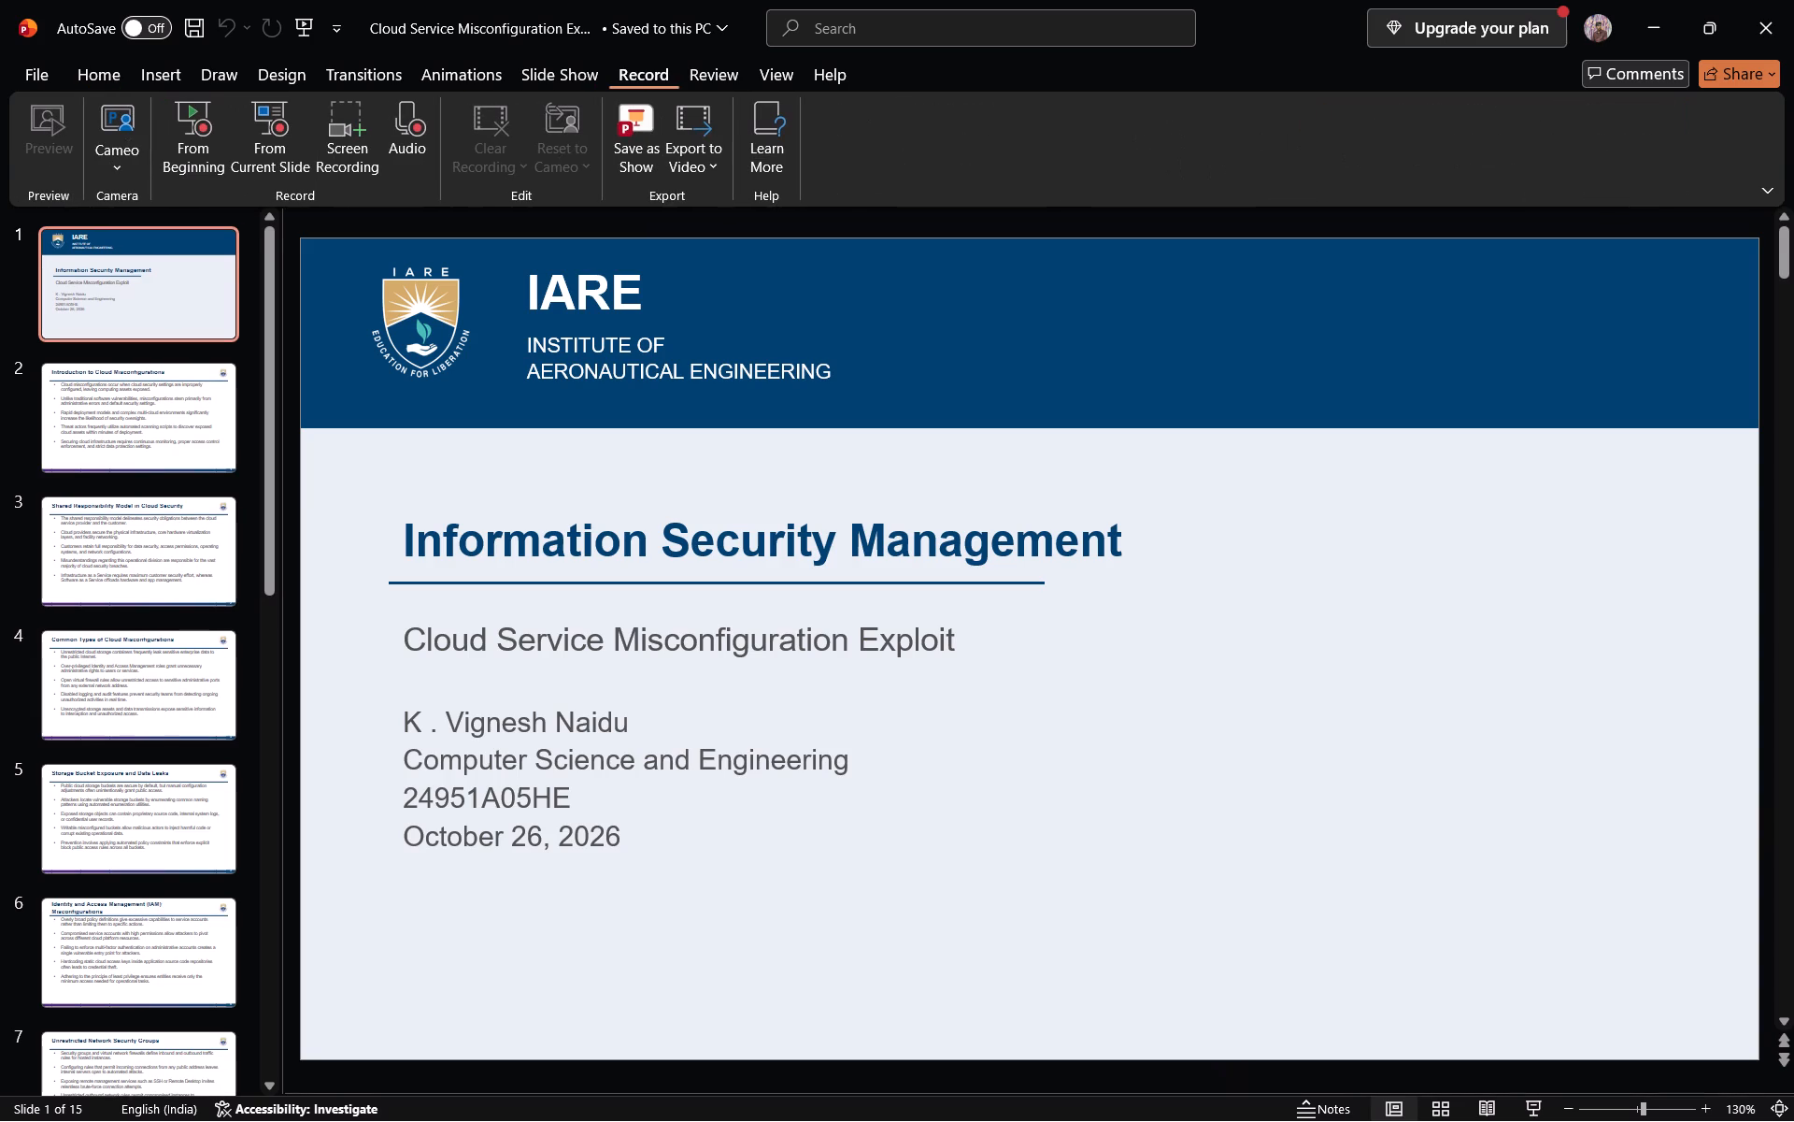
click(175, 114)
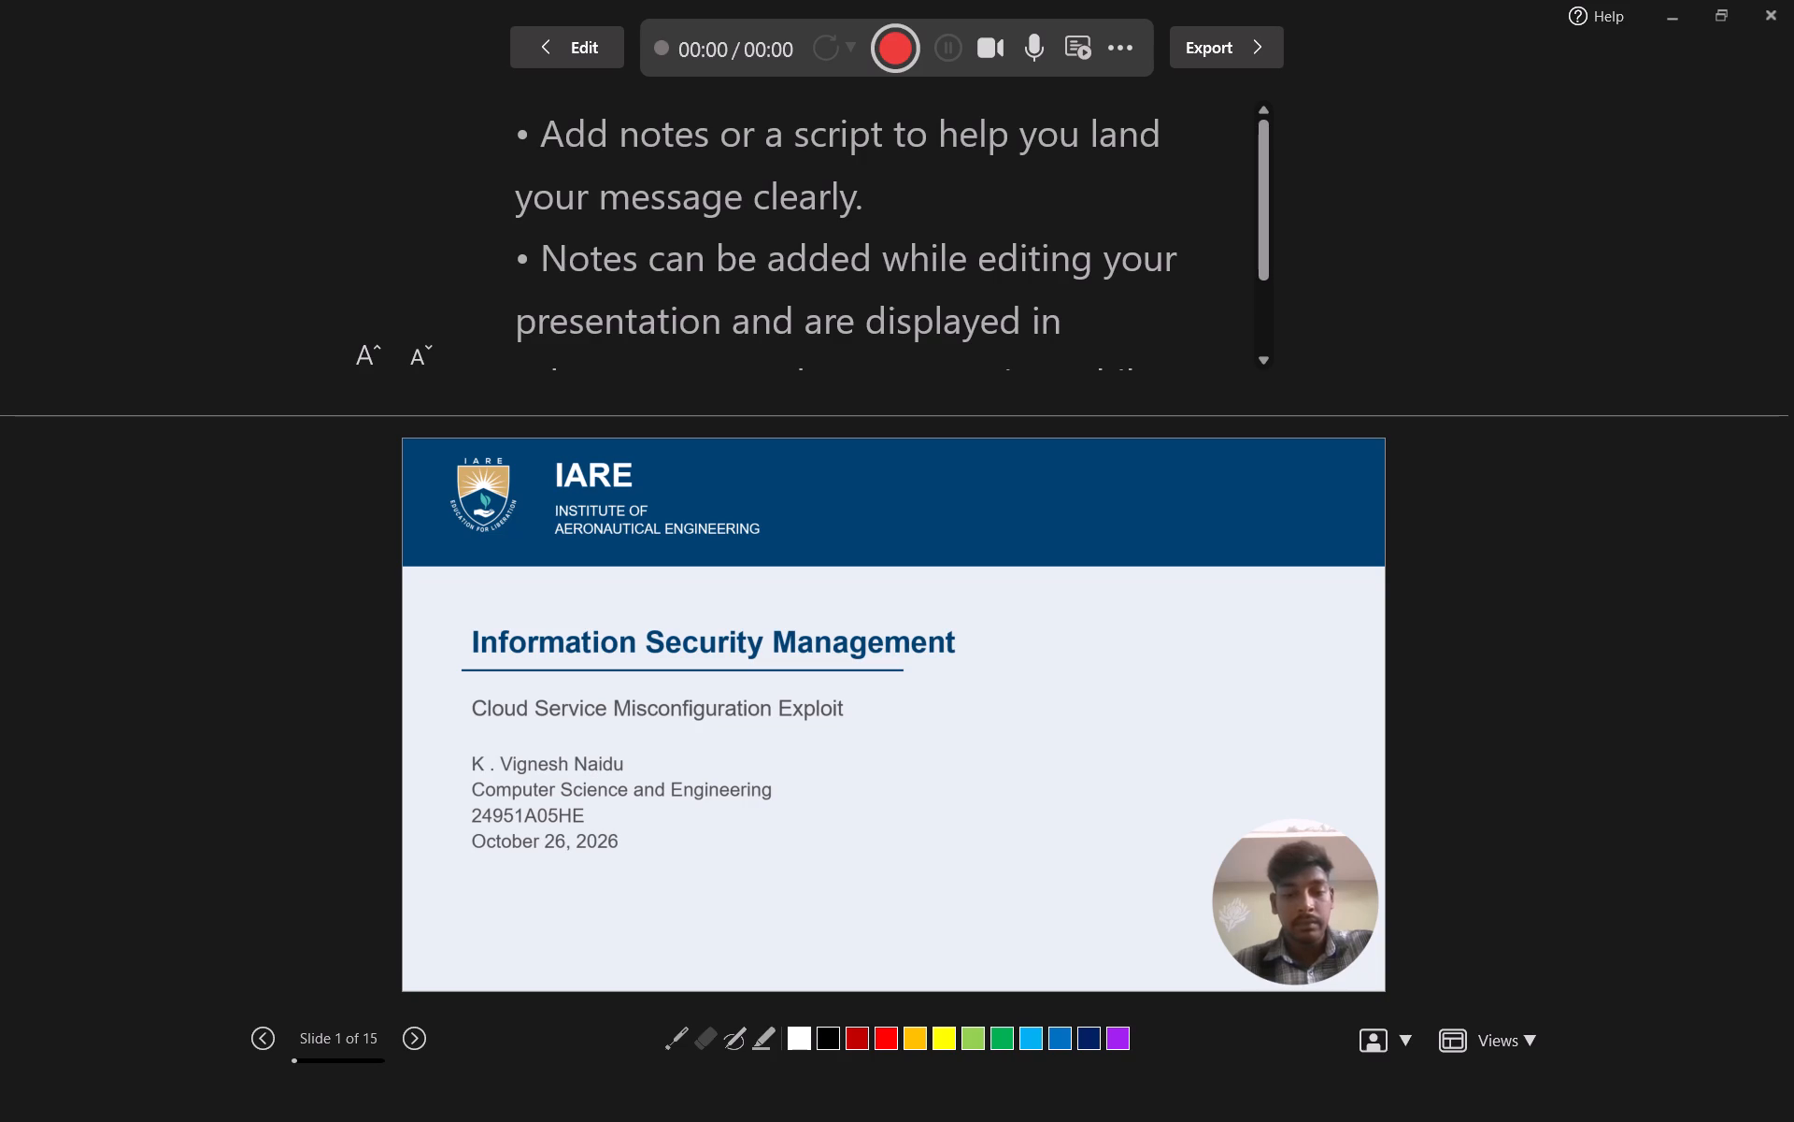
key(Right)
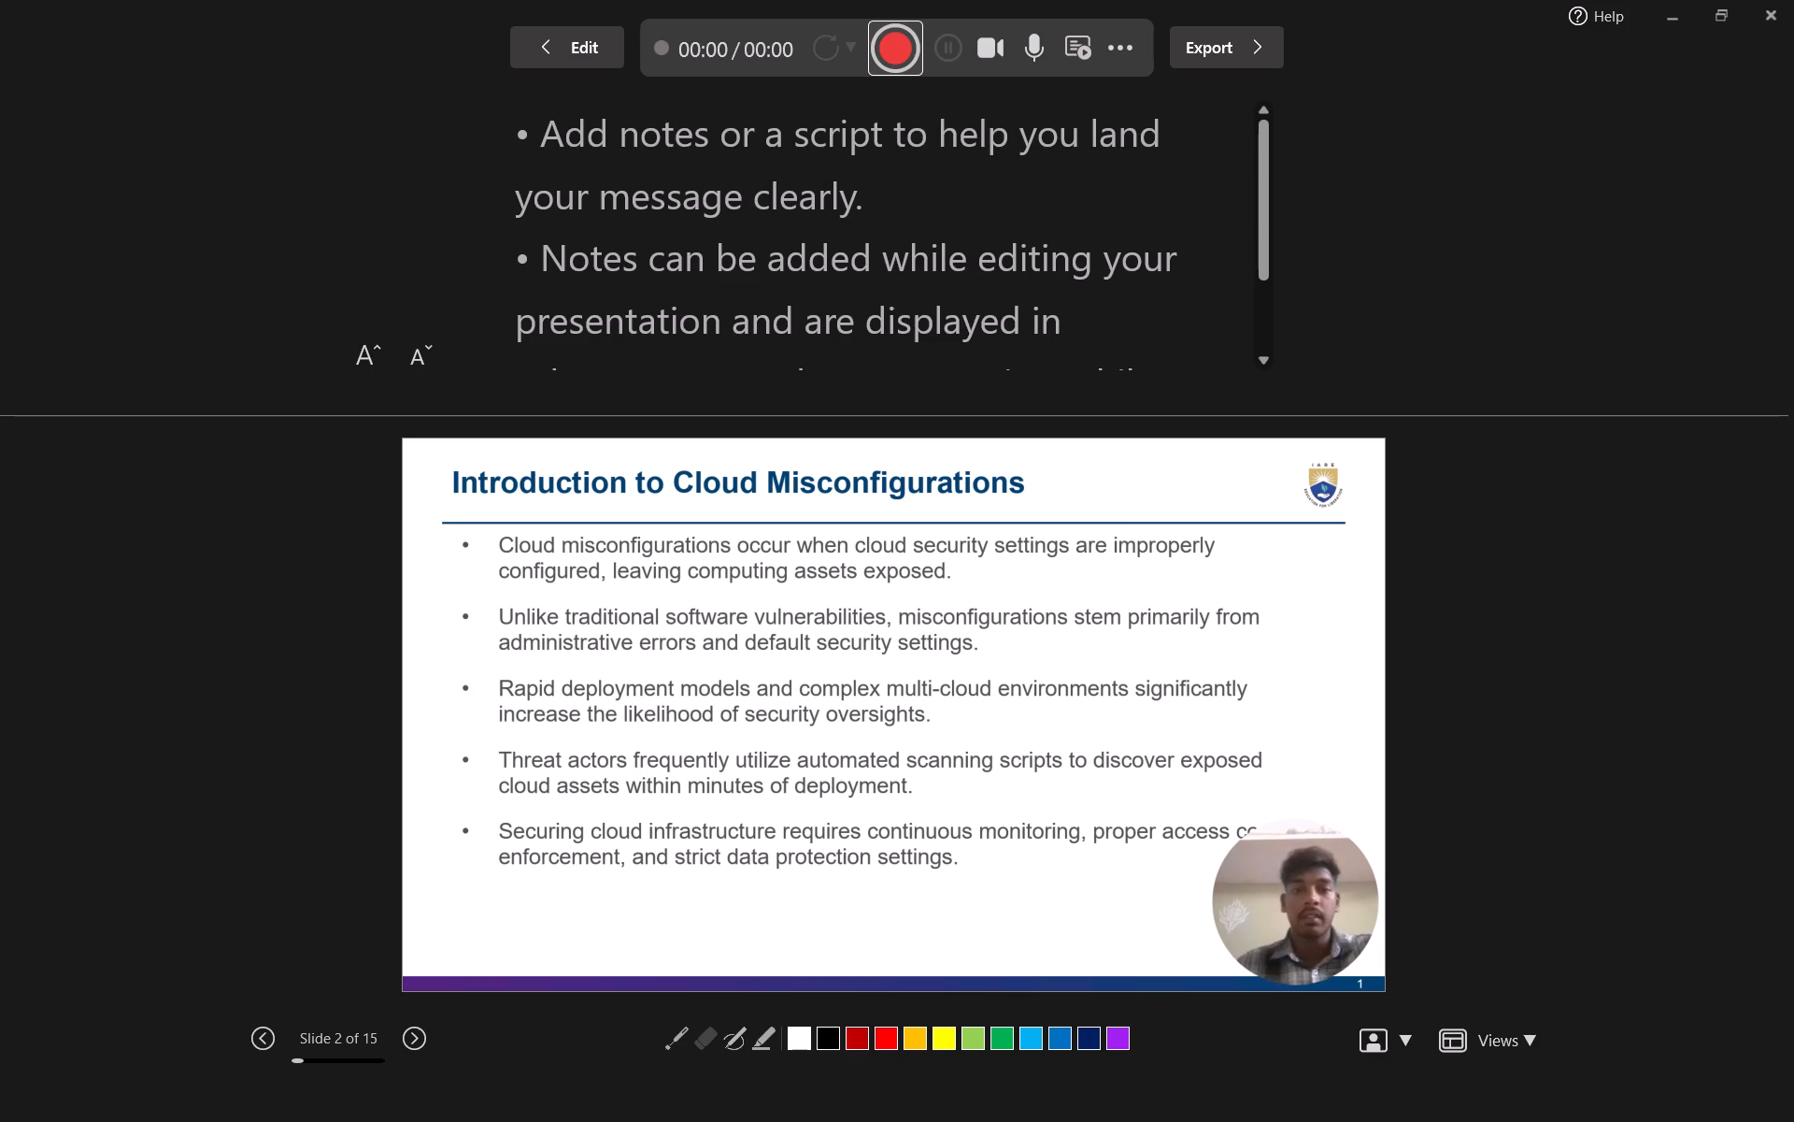
key(Left)
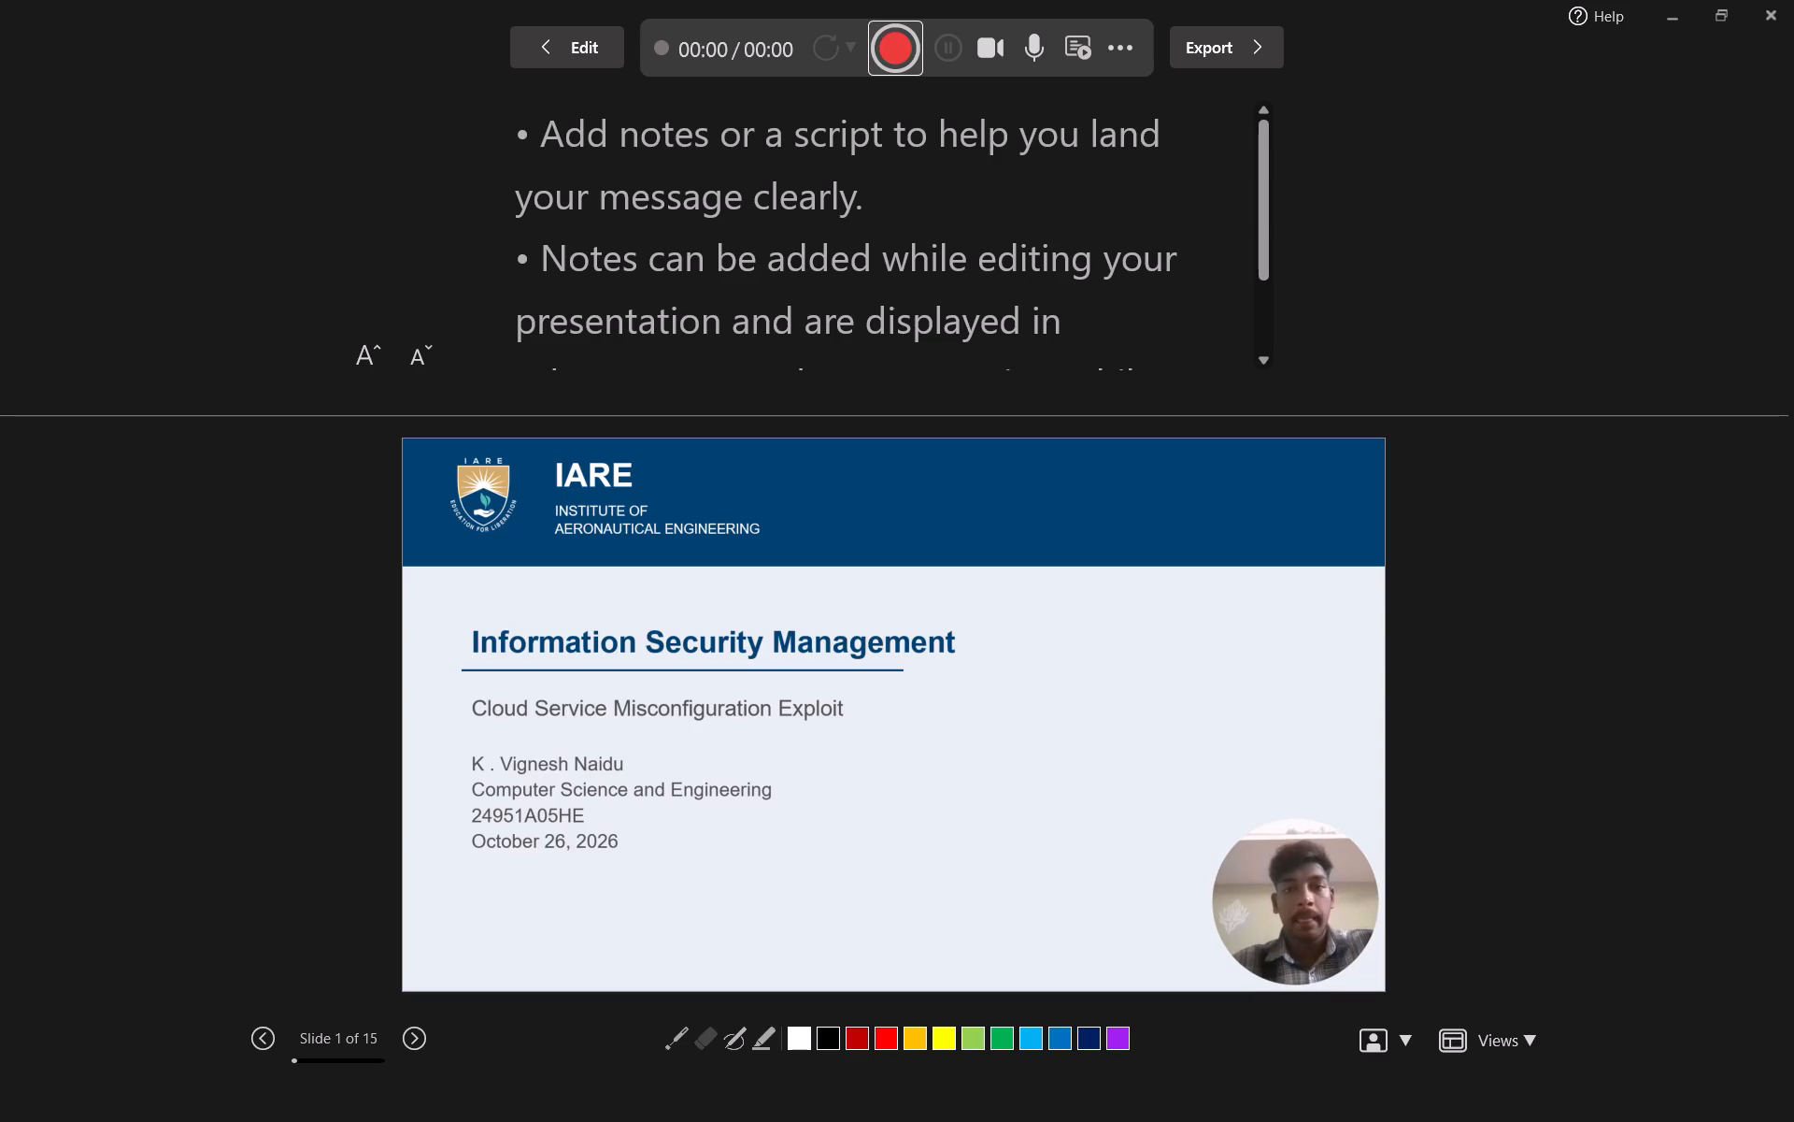
Start recording the presentation on the title slide and advance to the Introduction to Cloud Misconfigurations slide.
click(884, 46)
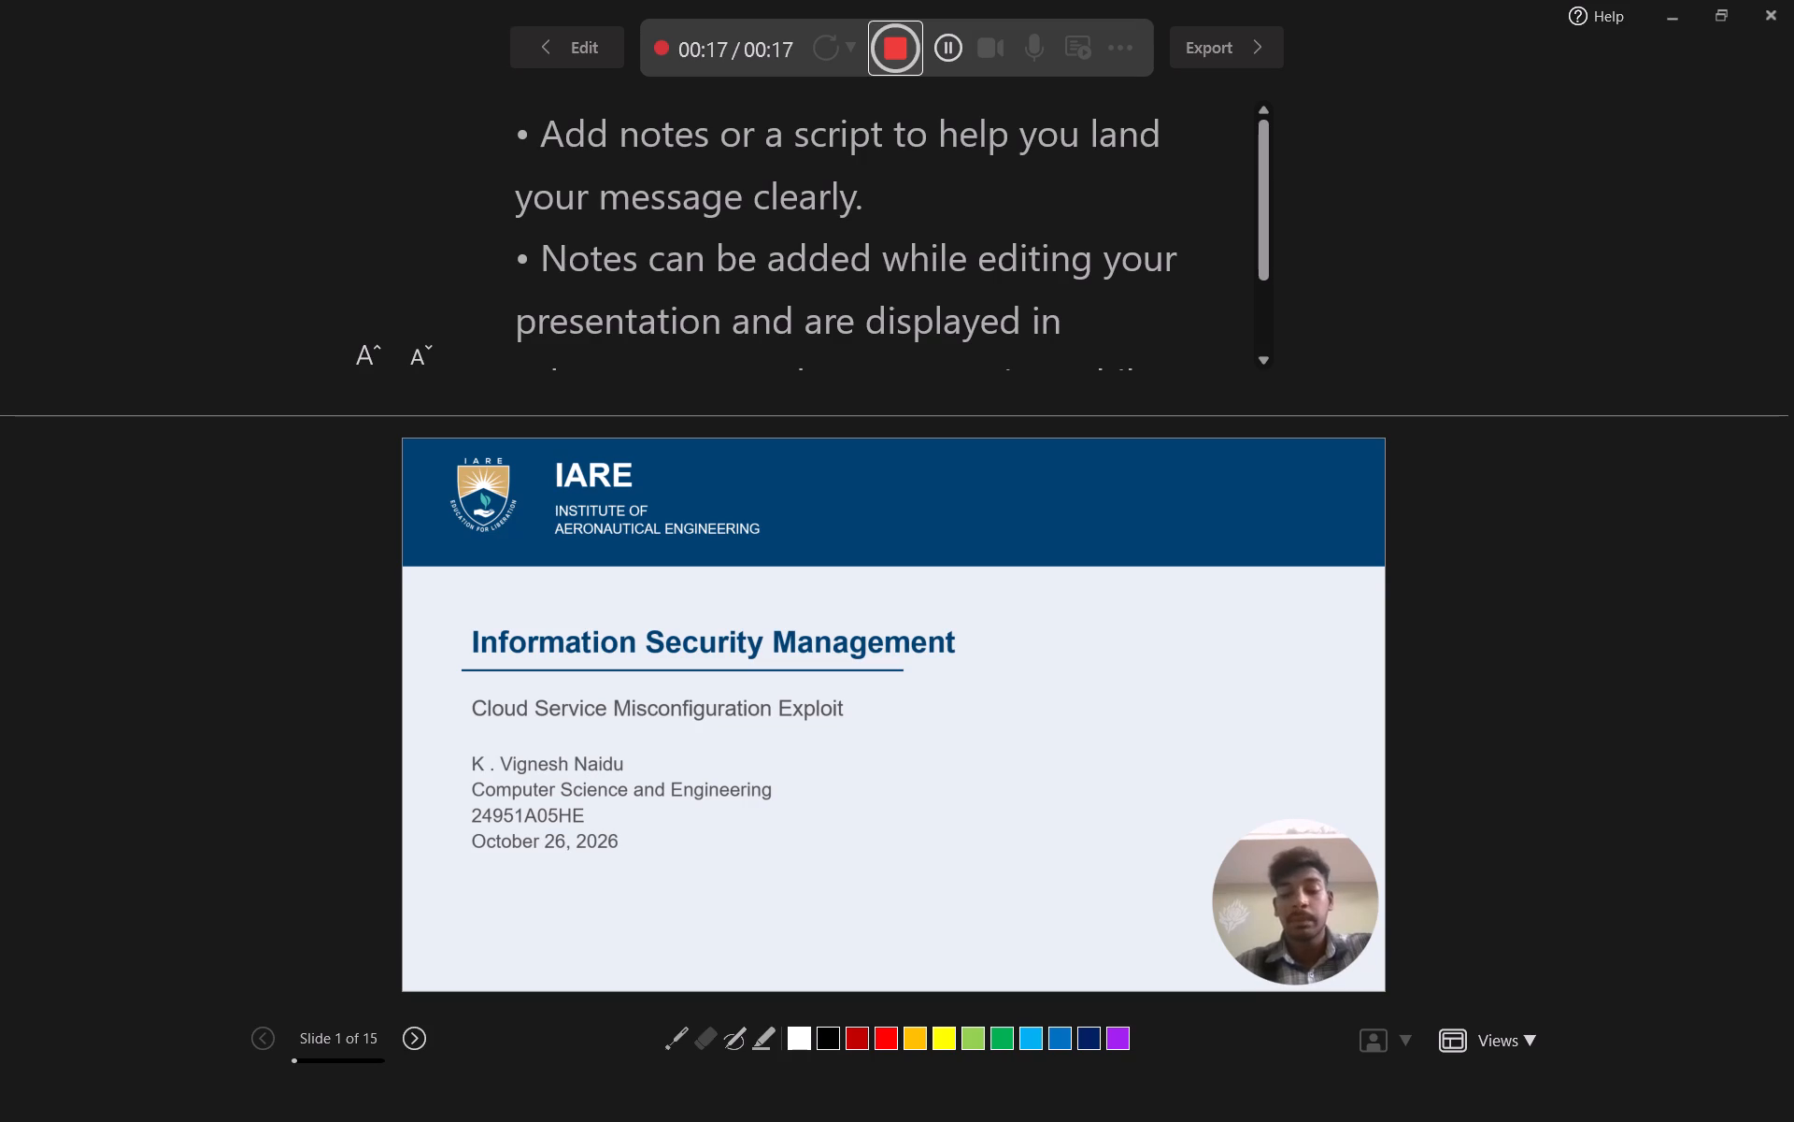
key(Right)
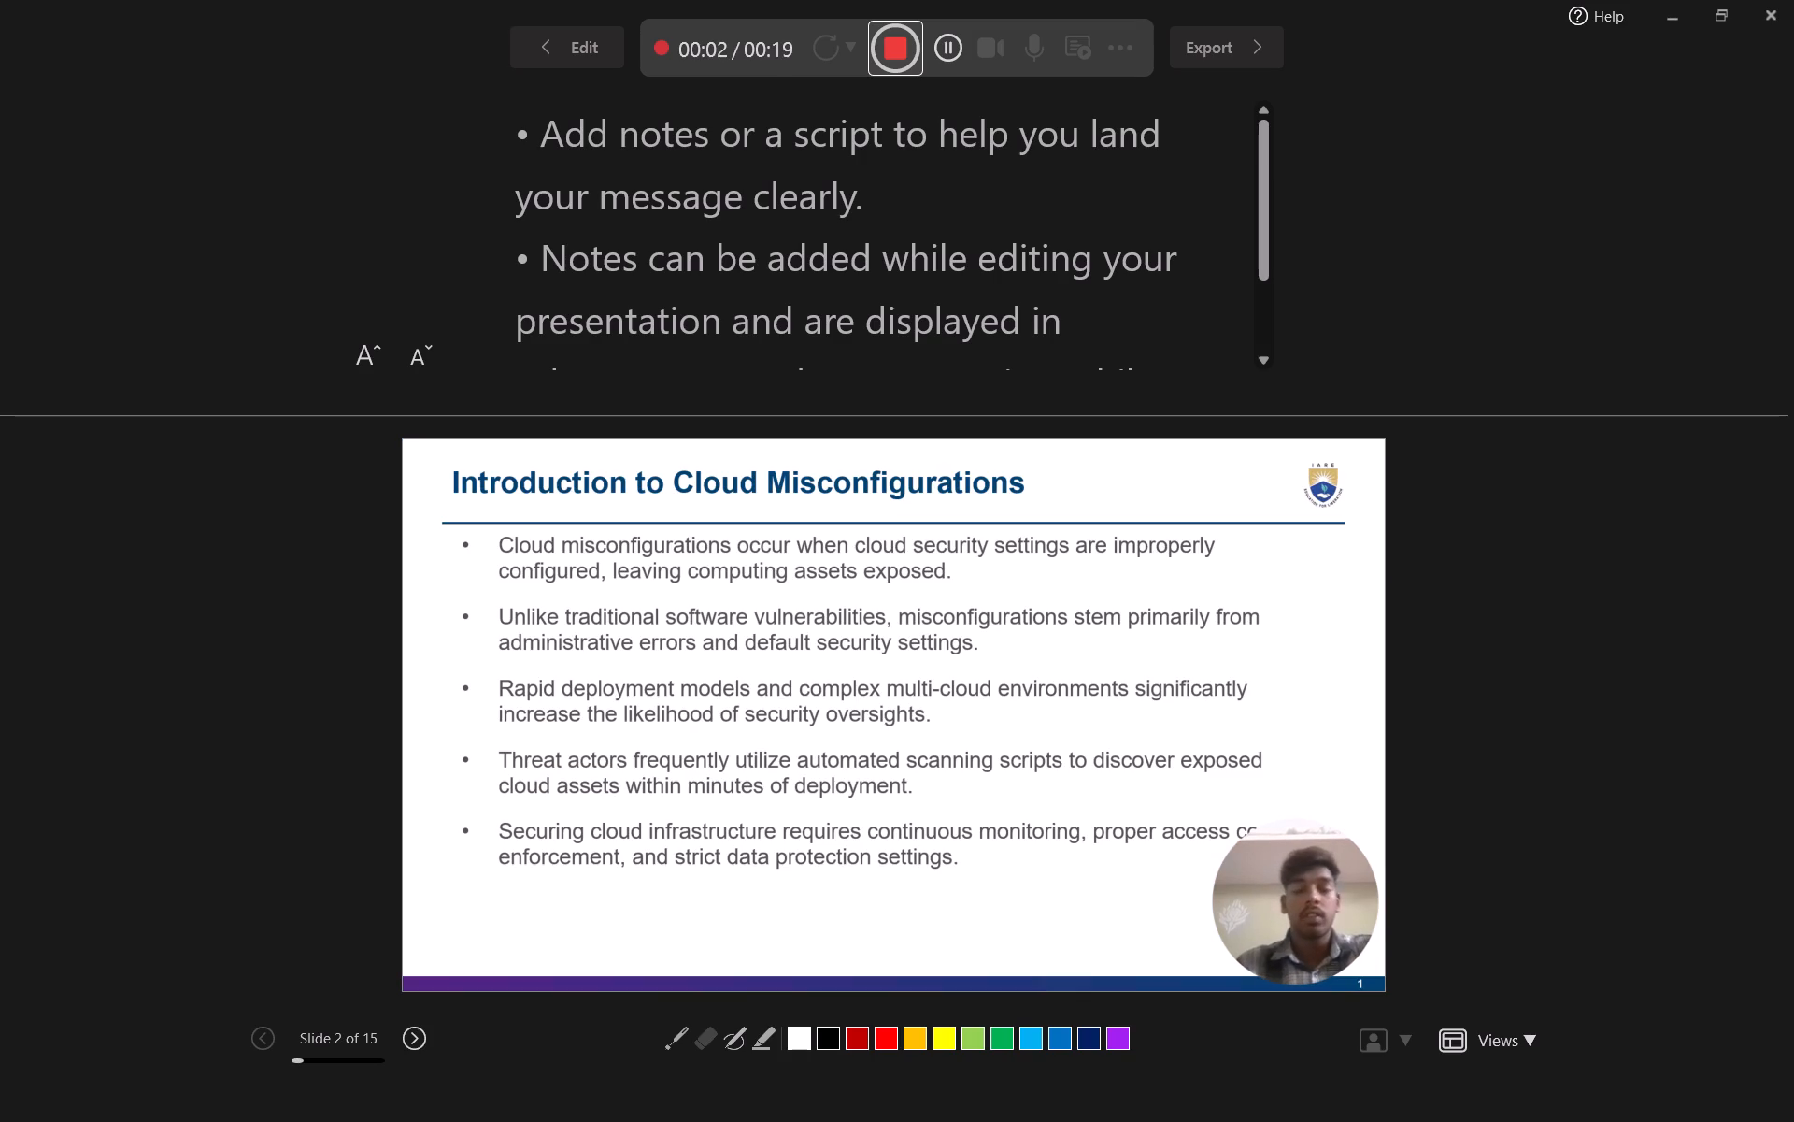
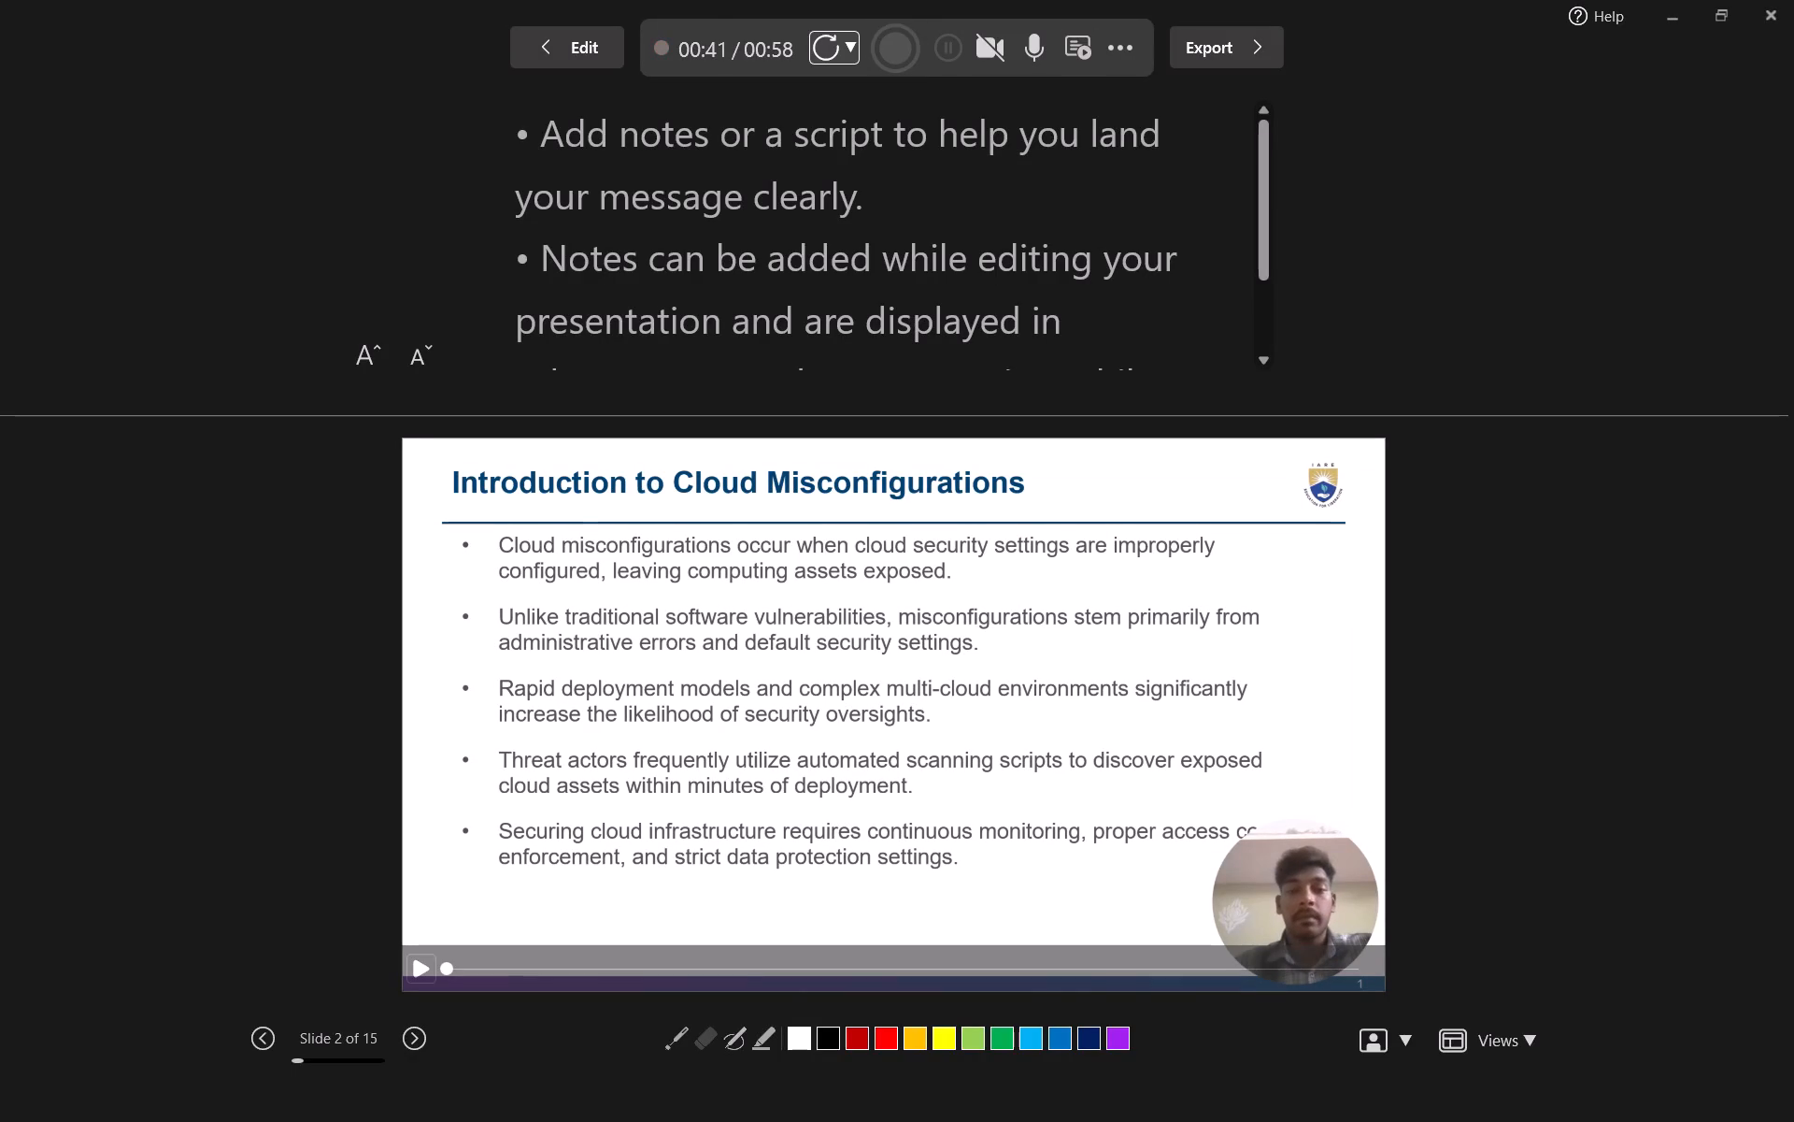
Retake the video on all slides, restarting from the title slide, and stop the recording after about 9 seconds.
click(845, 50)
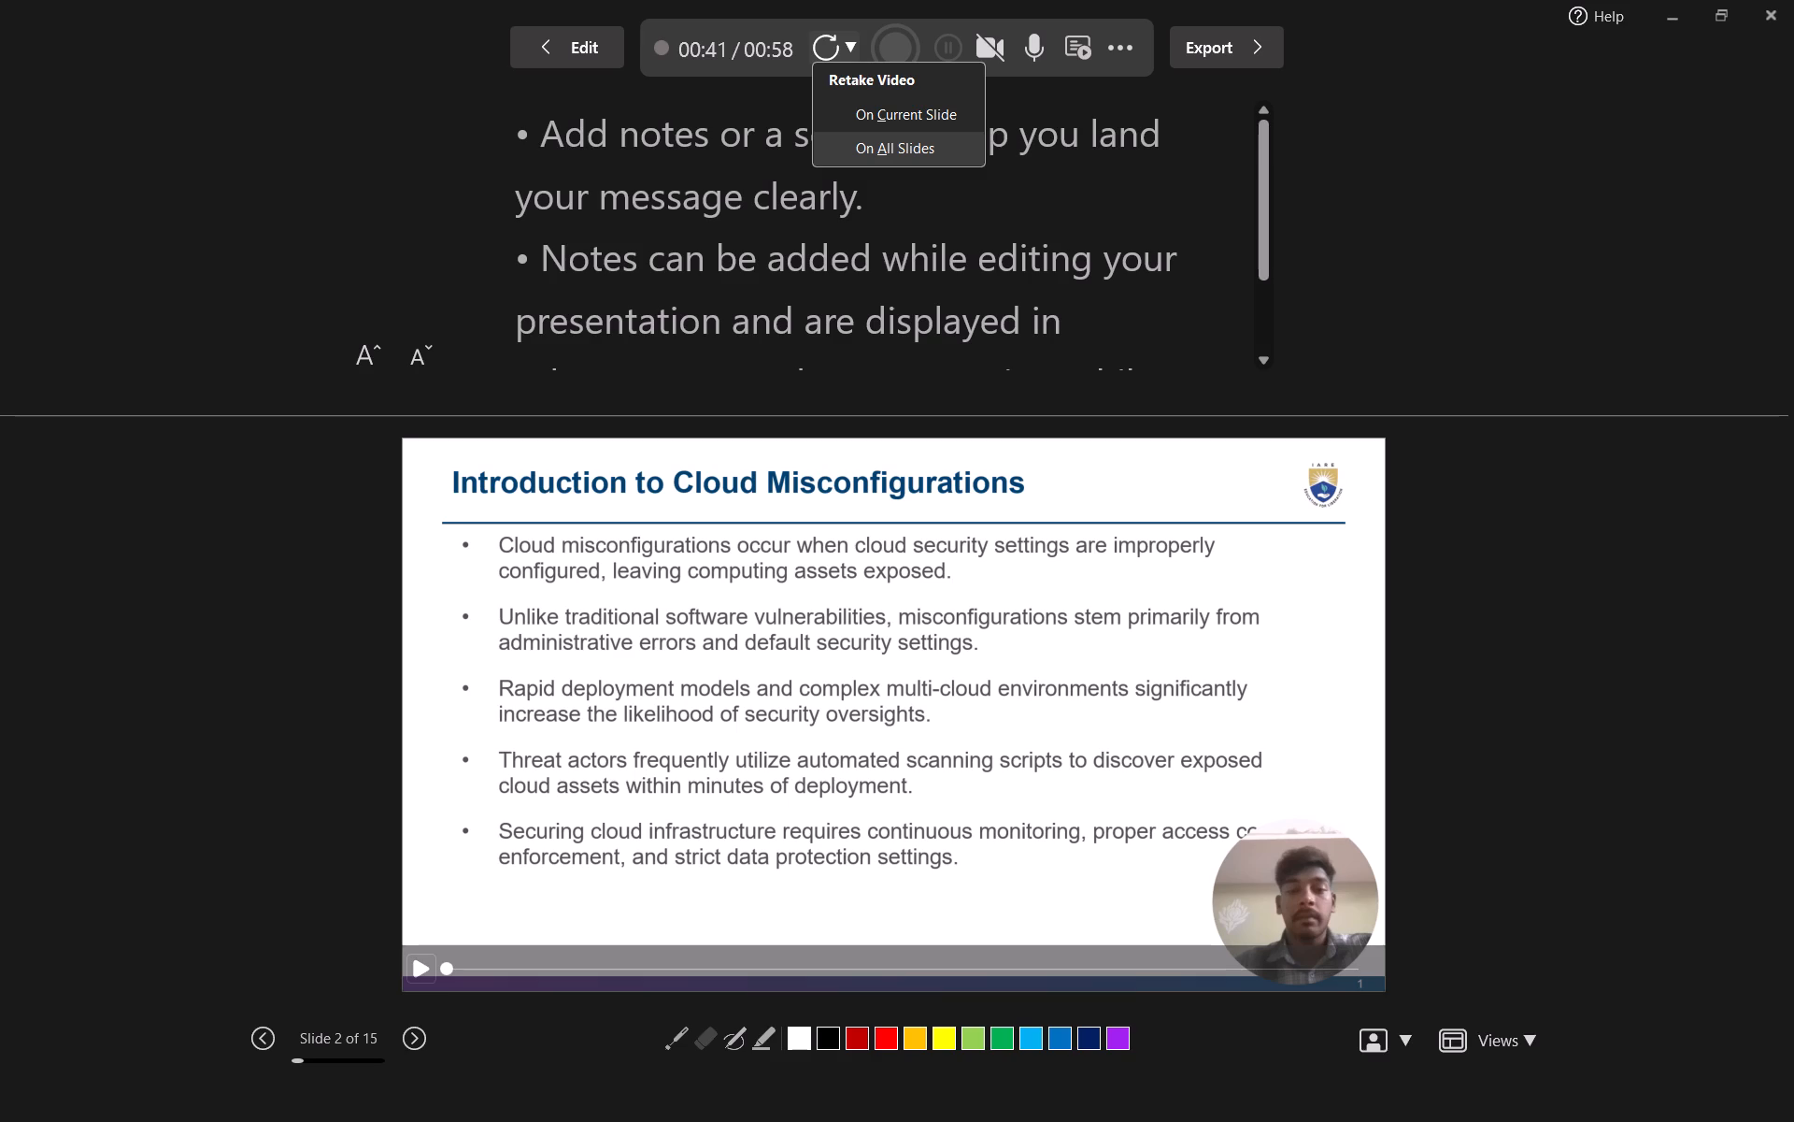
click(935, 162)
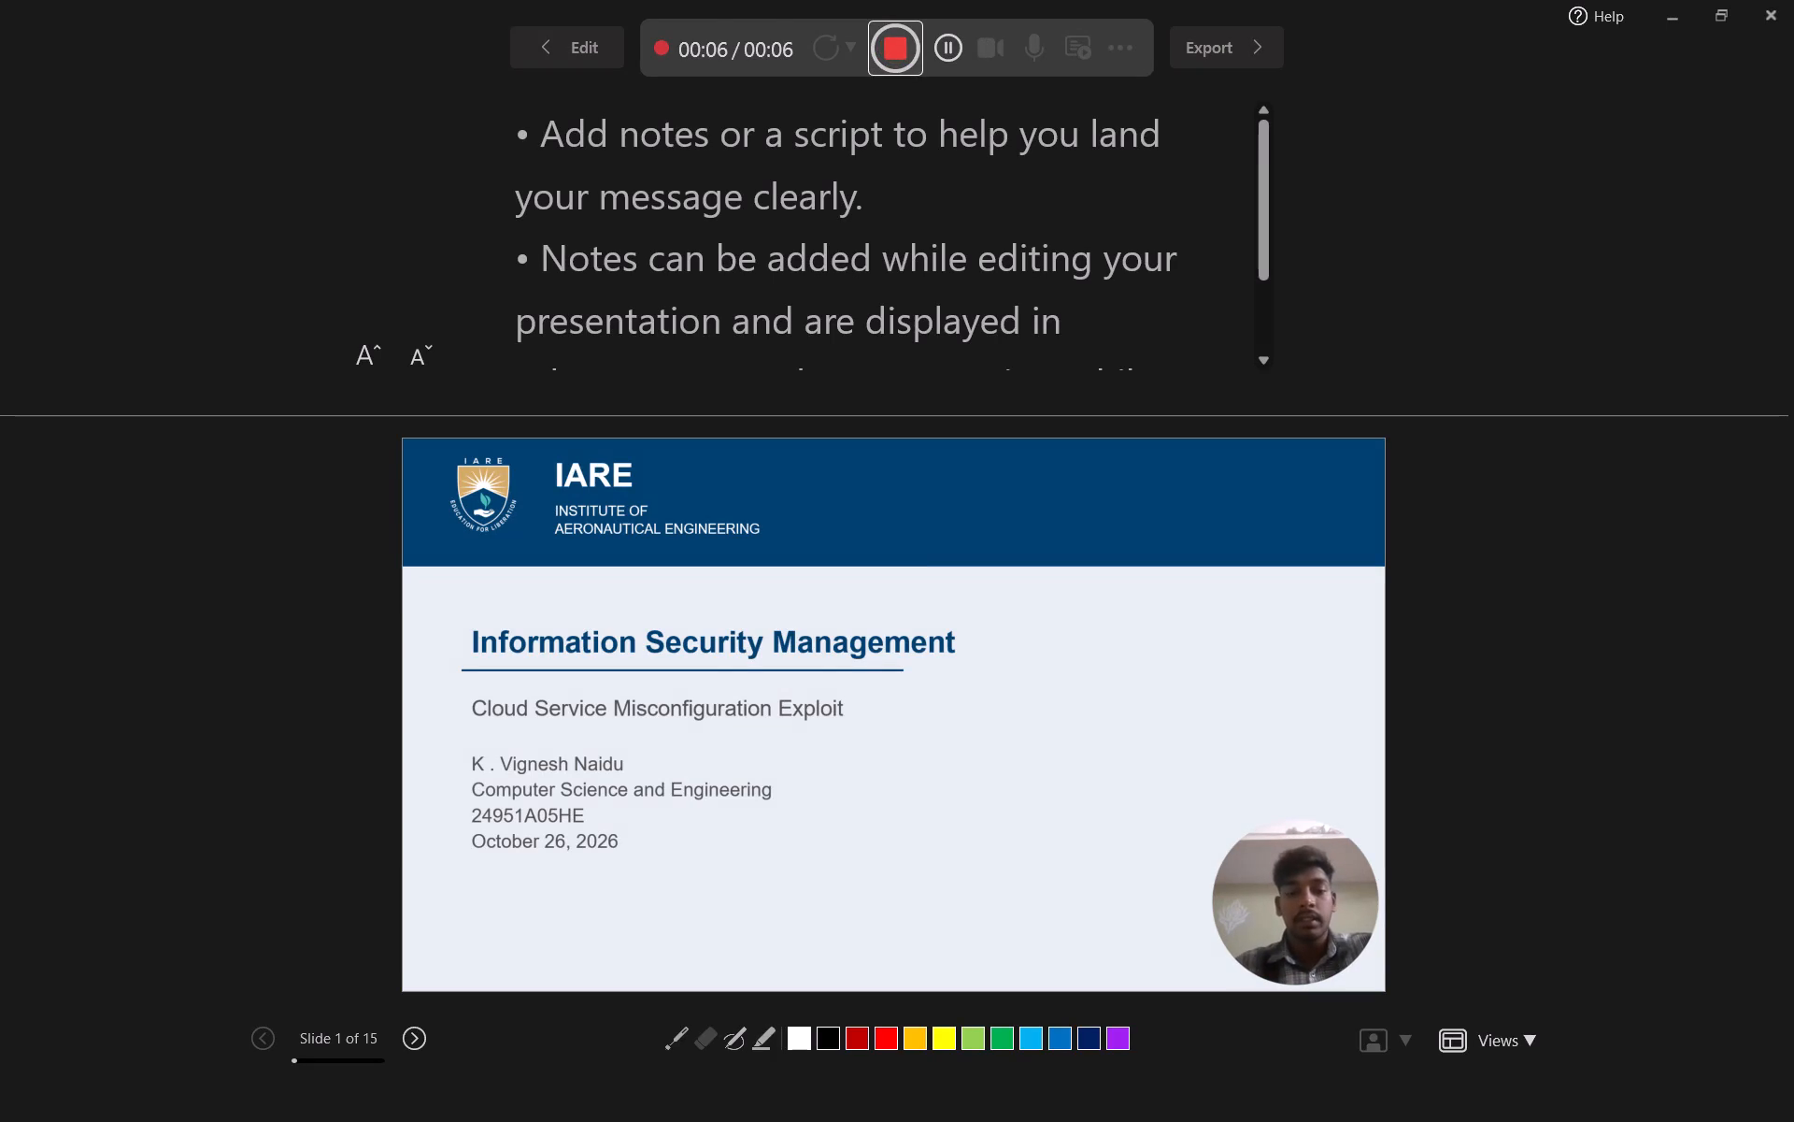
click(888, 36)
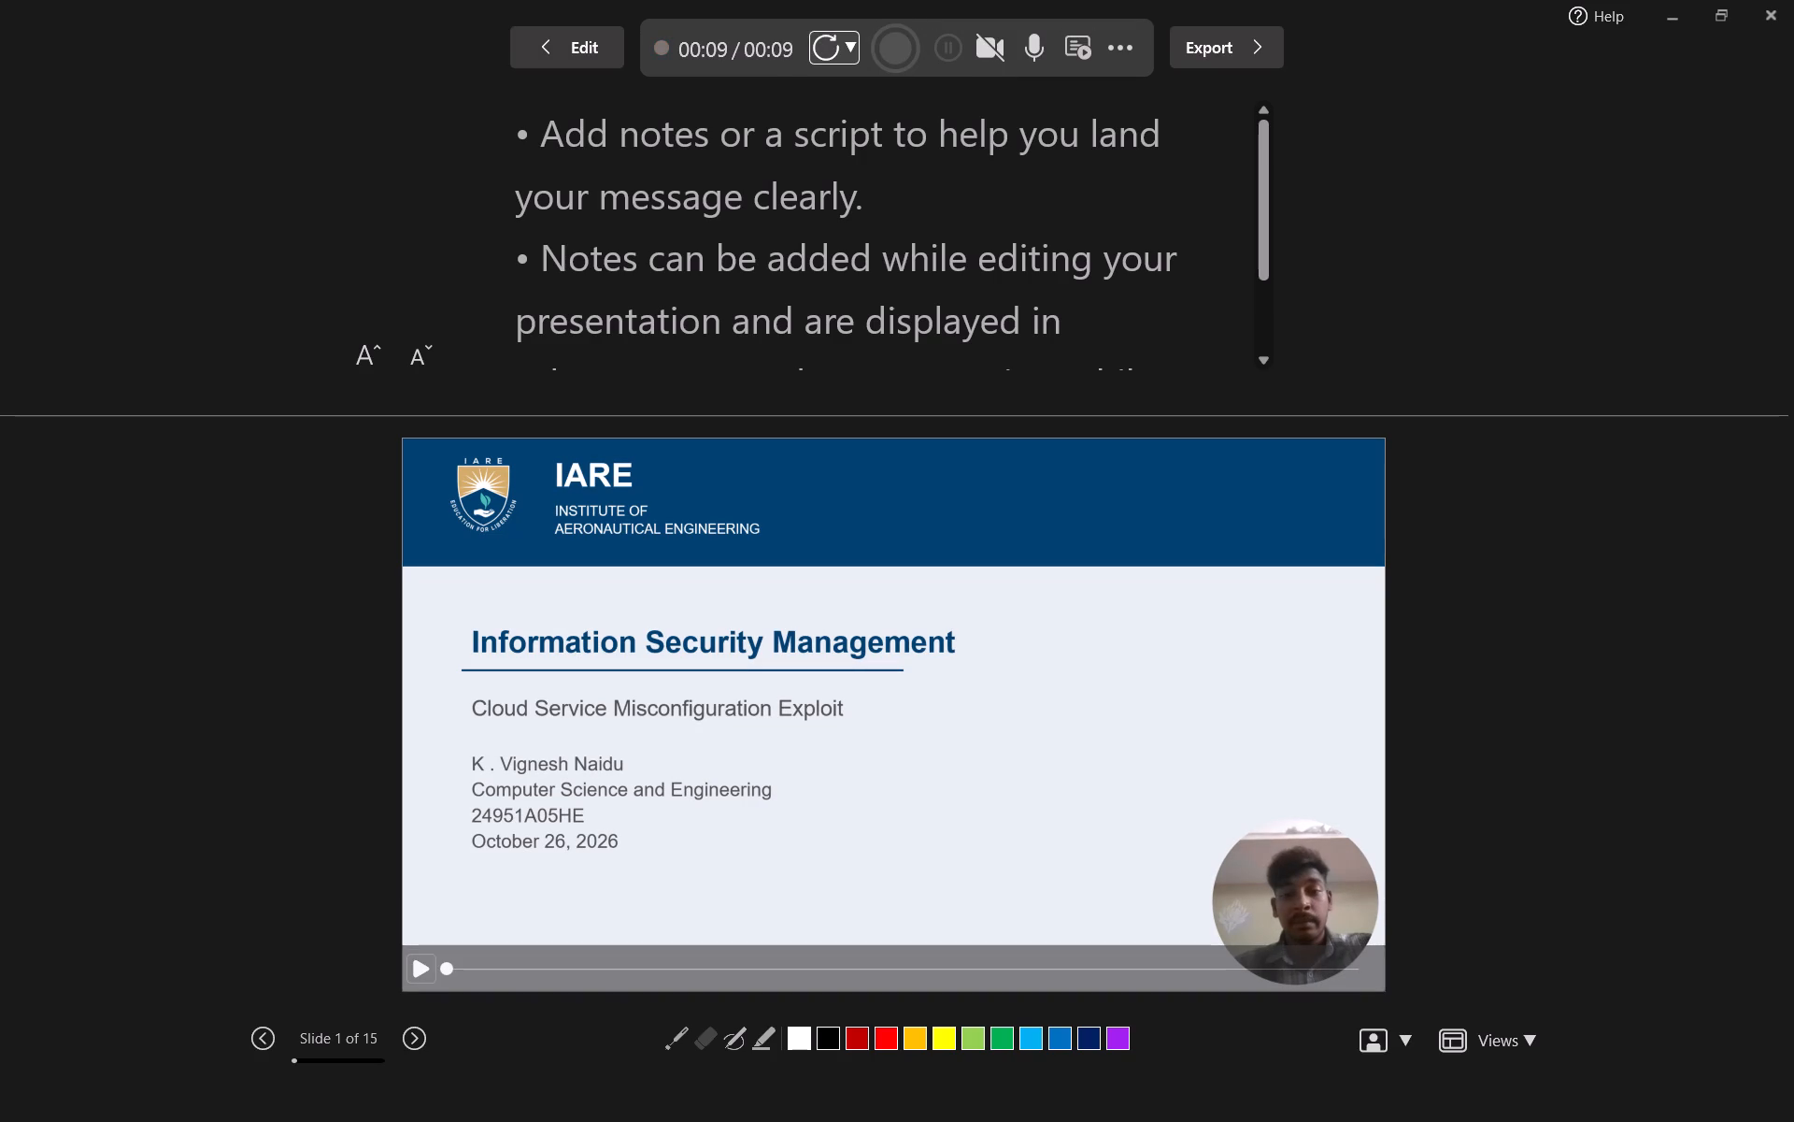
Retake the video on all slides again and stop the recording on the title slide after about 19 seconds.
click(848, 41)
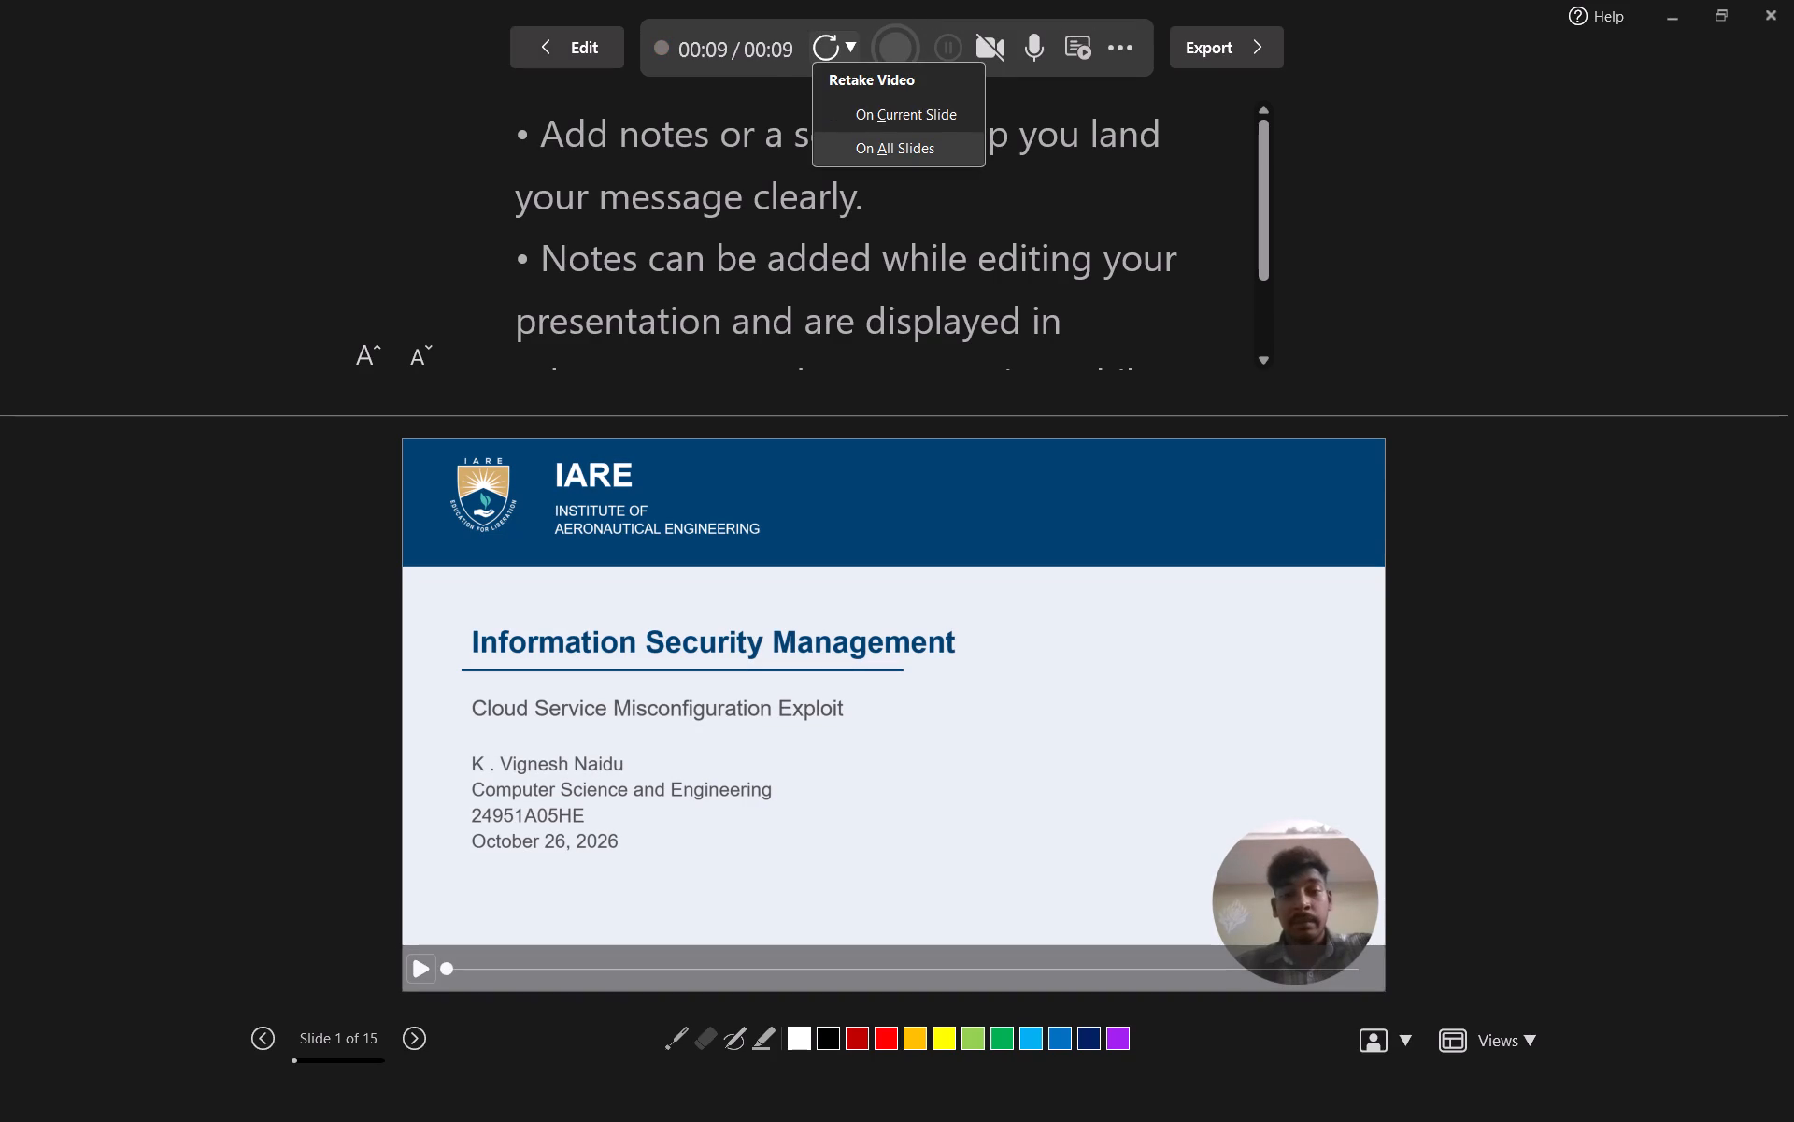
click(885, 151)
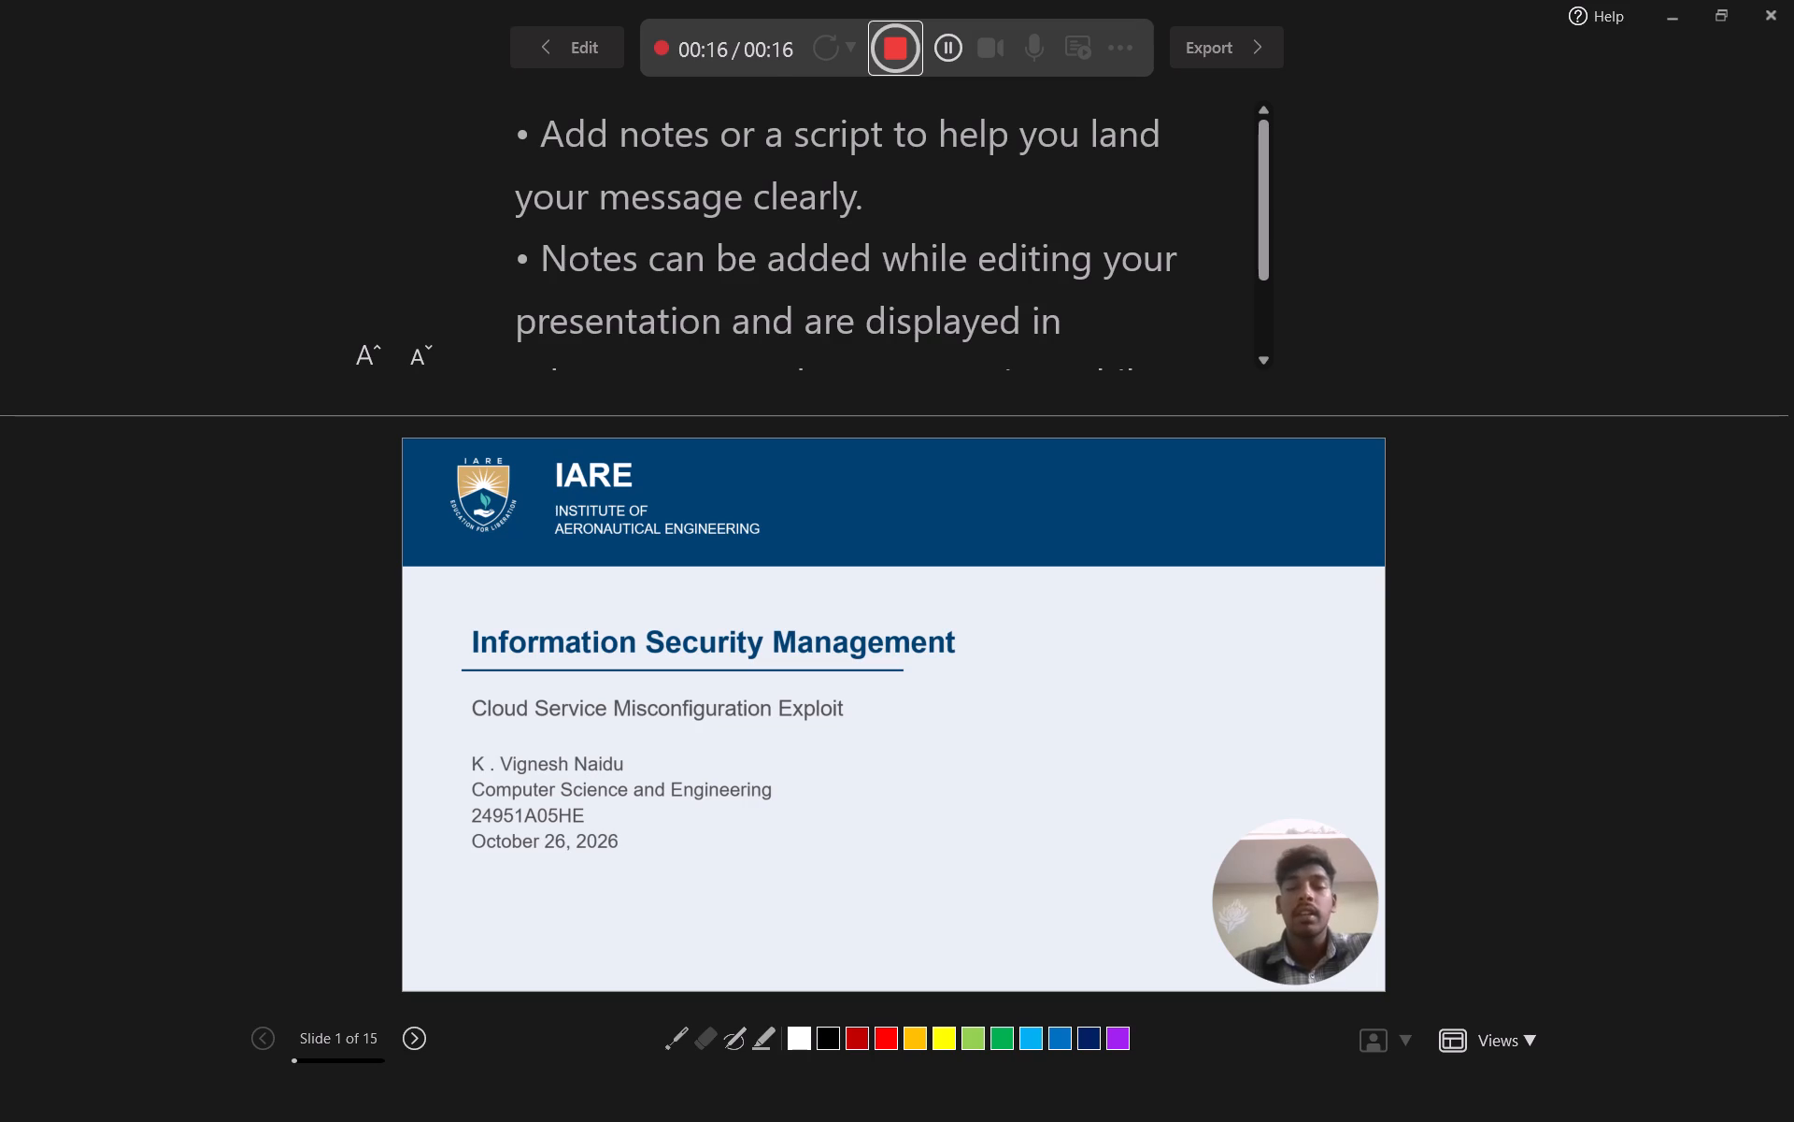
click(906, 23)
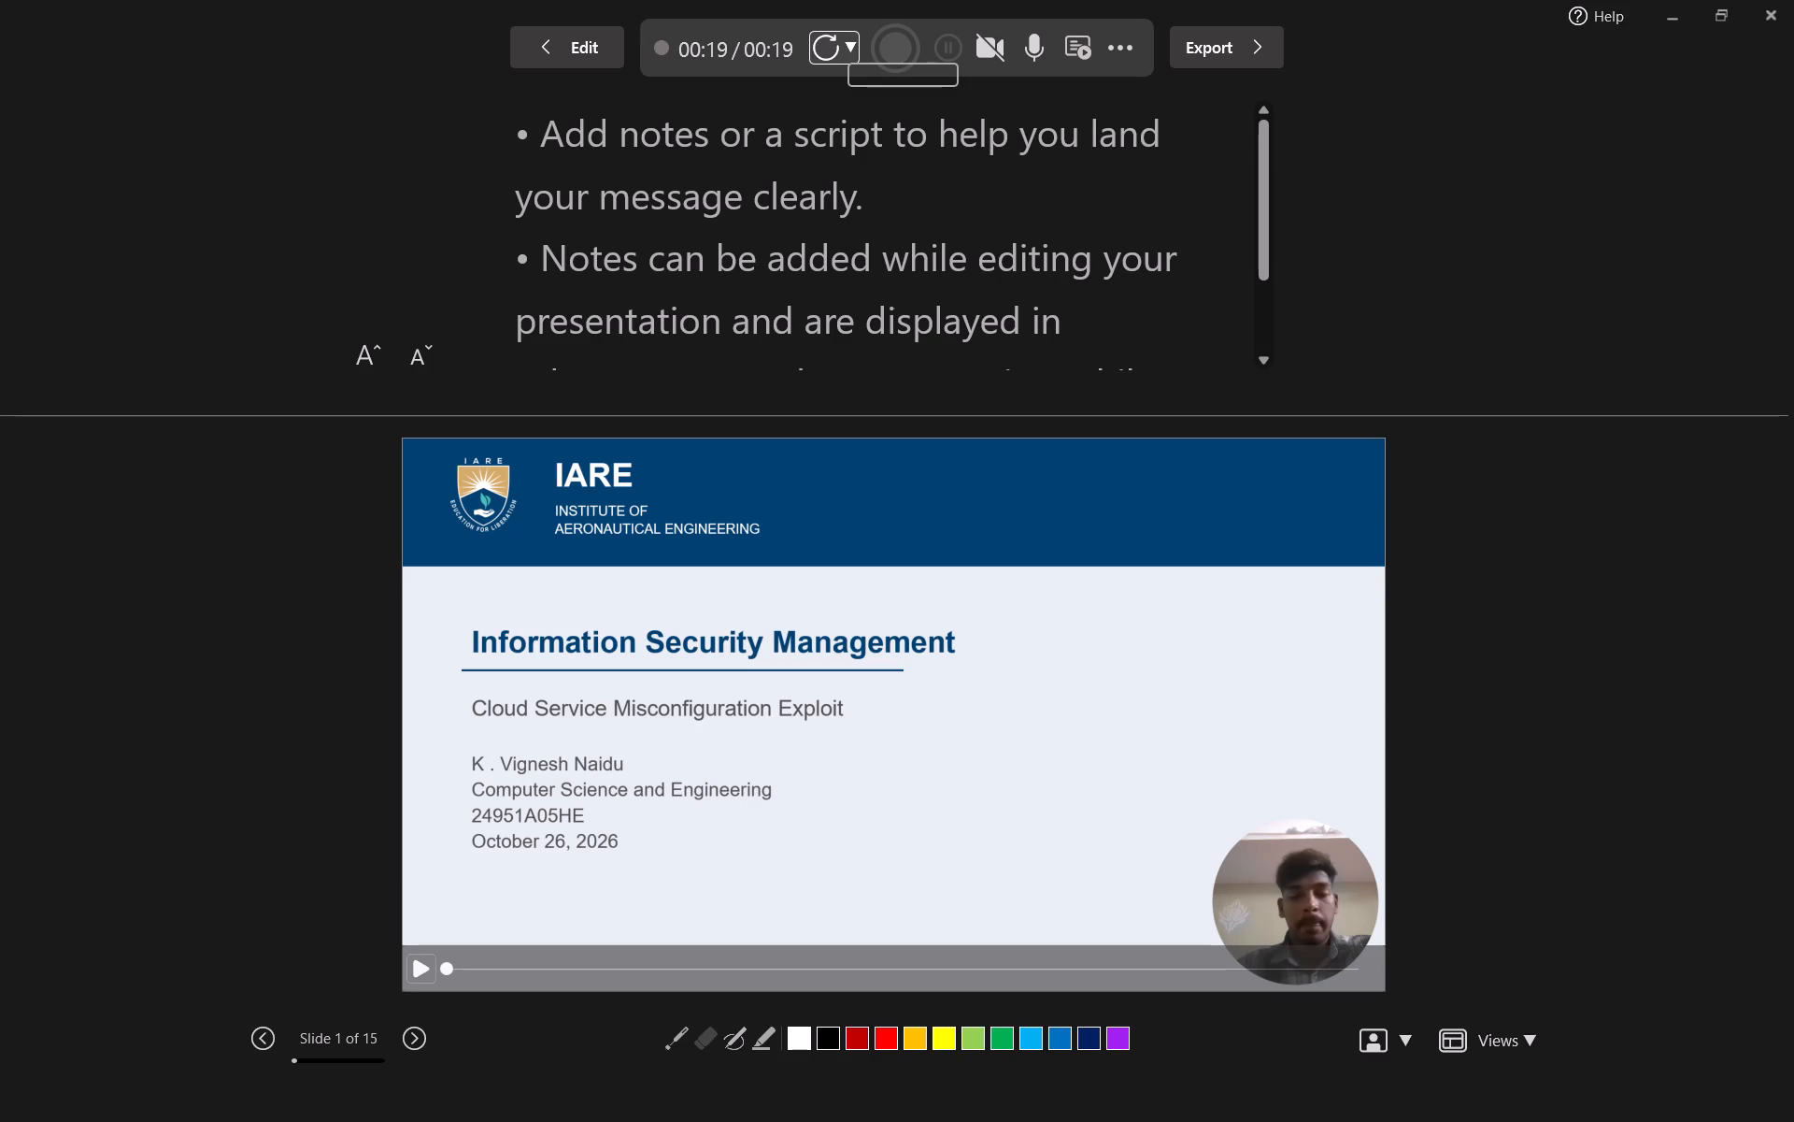
Retake the video on all slides, record the title slide, and advance to the Introduction to Cloud Misconfigurations slide.
click(847, 45)
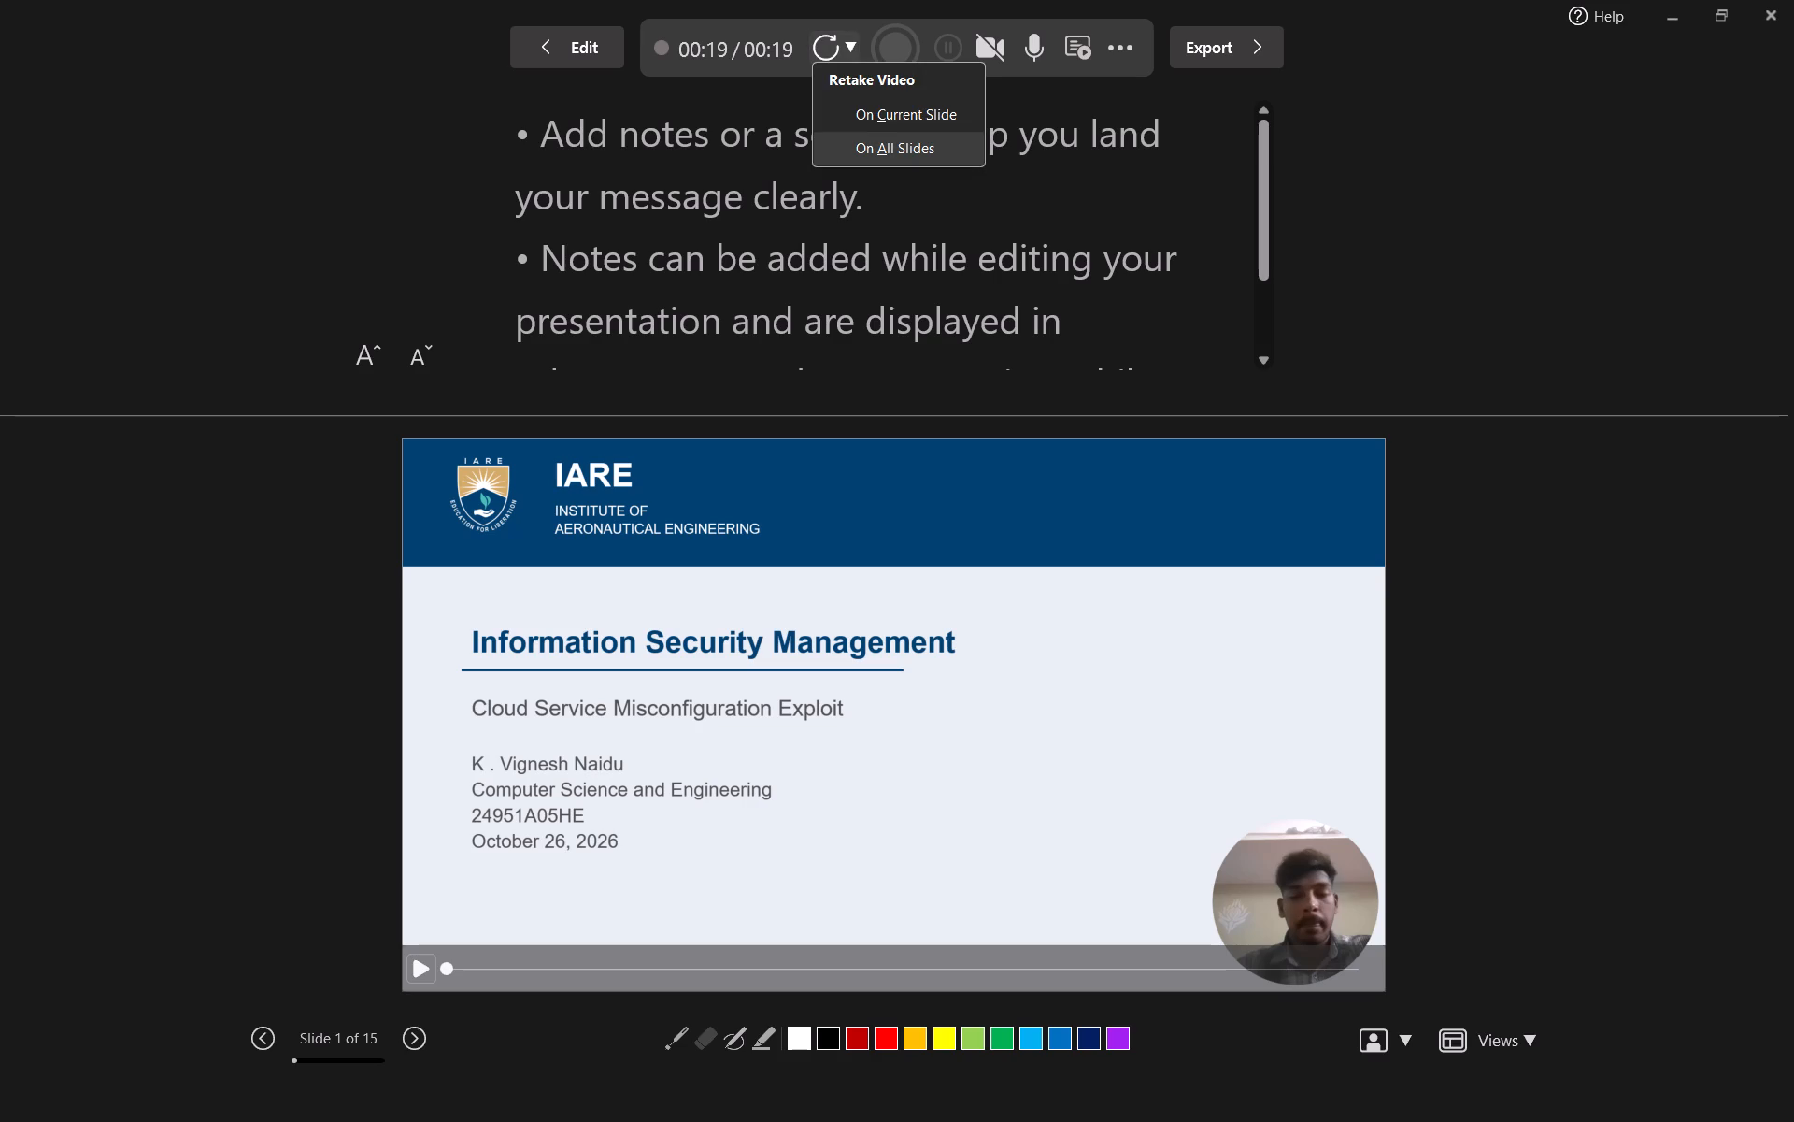
click(878, 139)
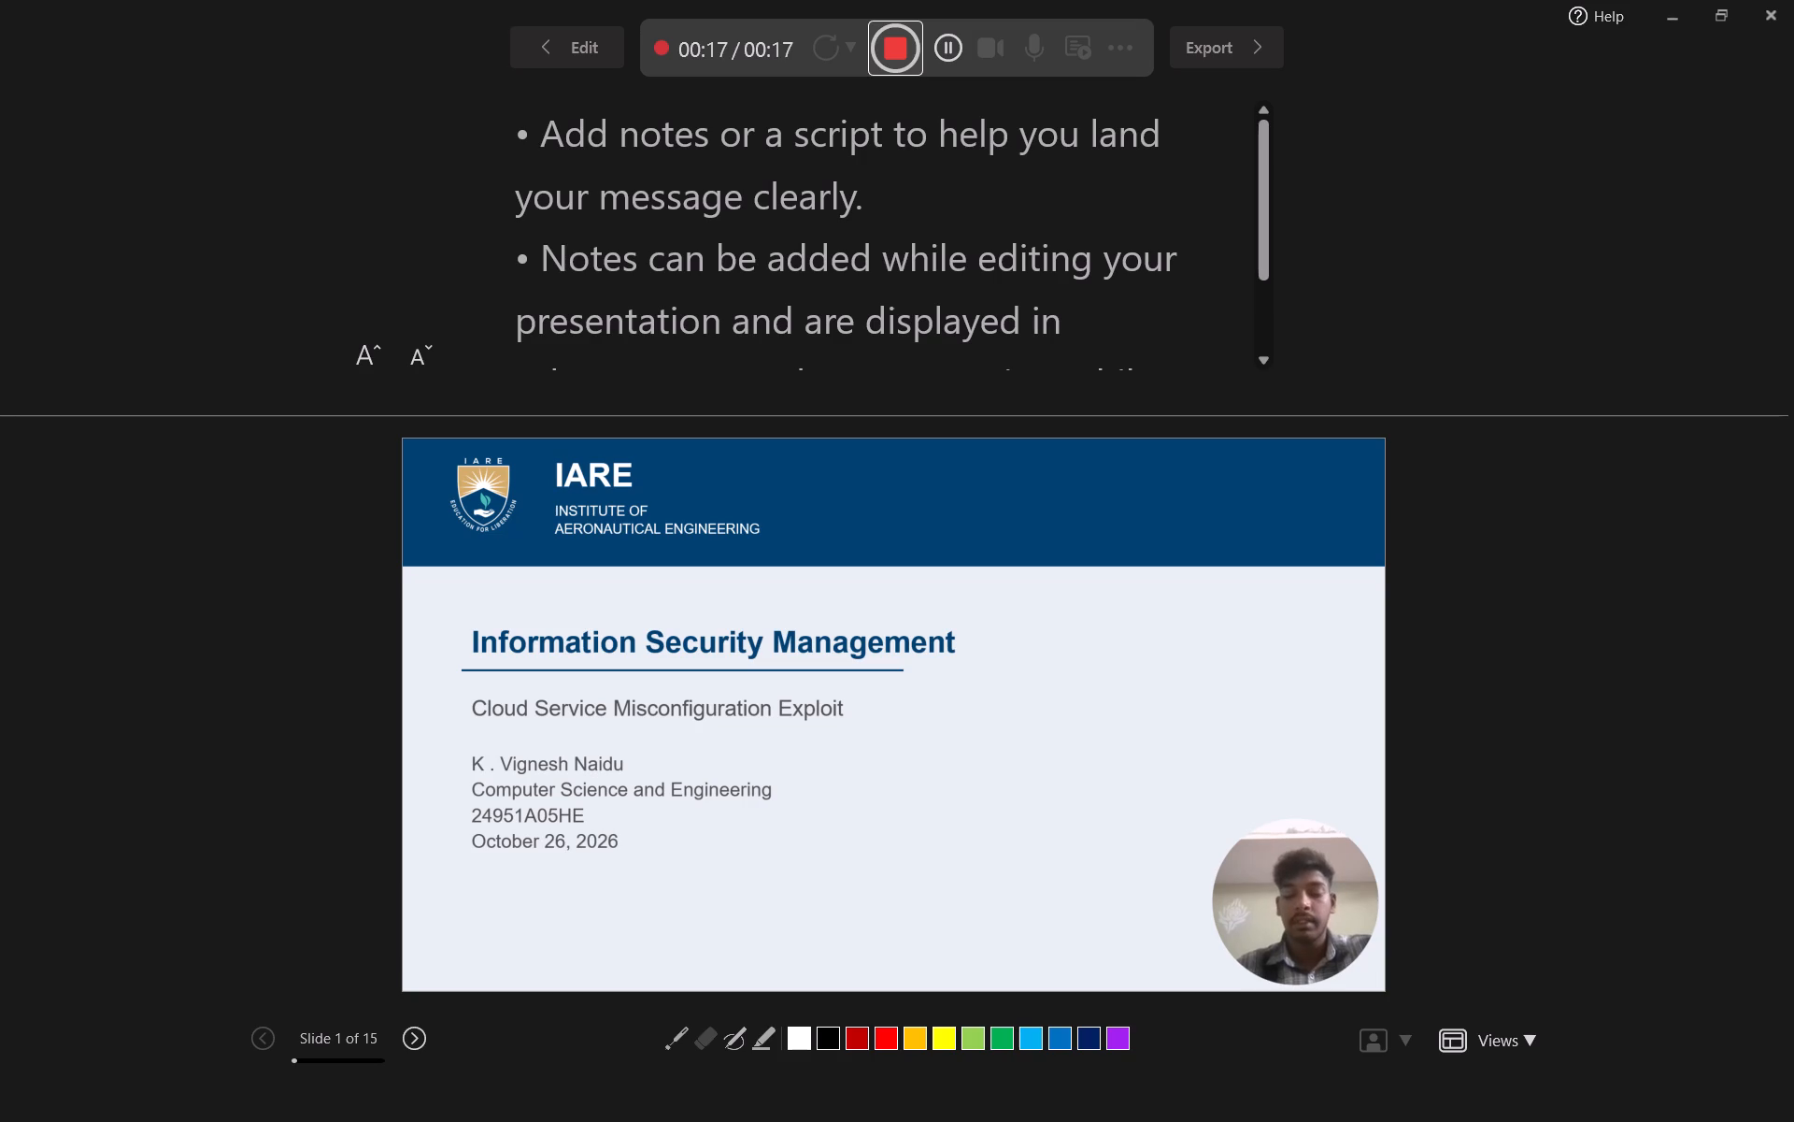
key(Right)
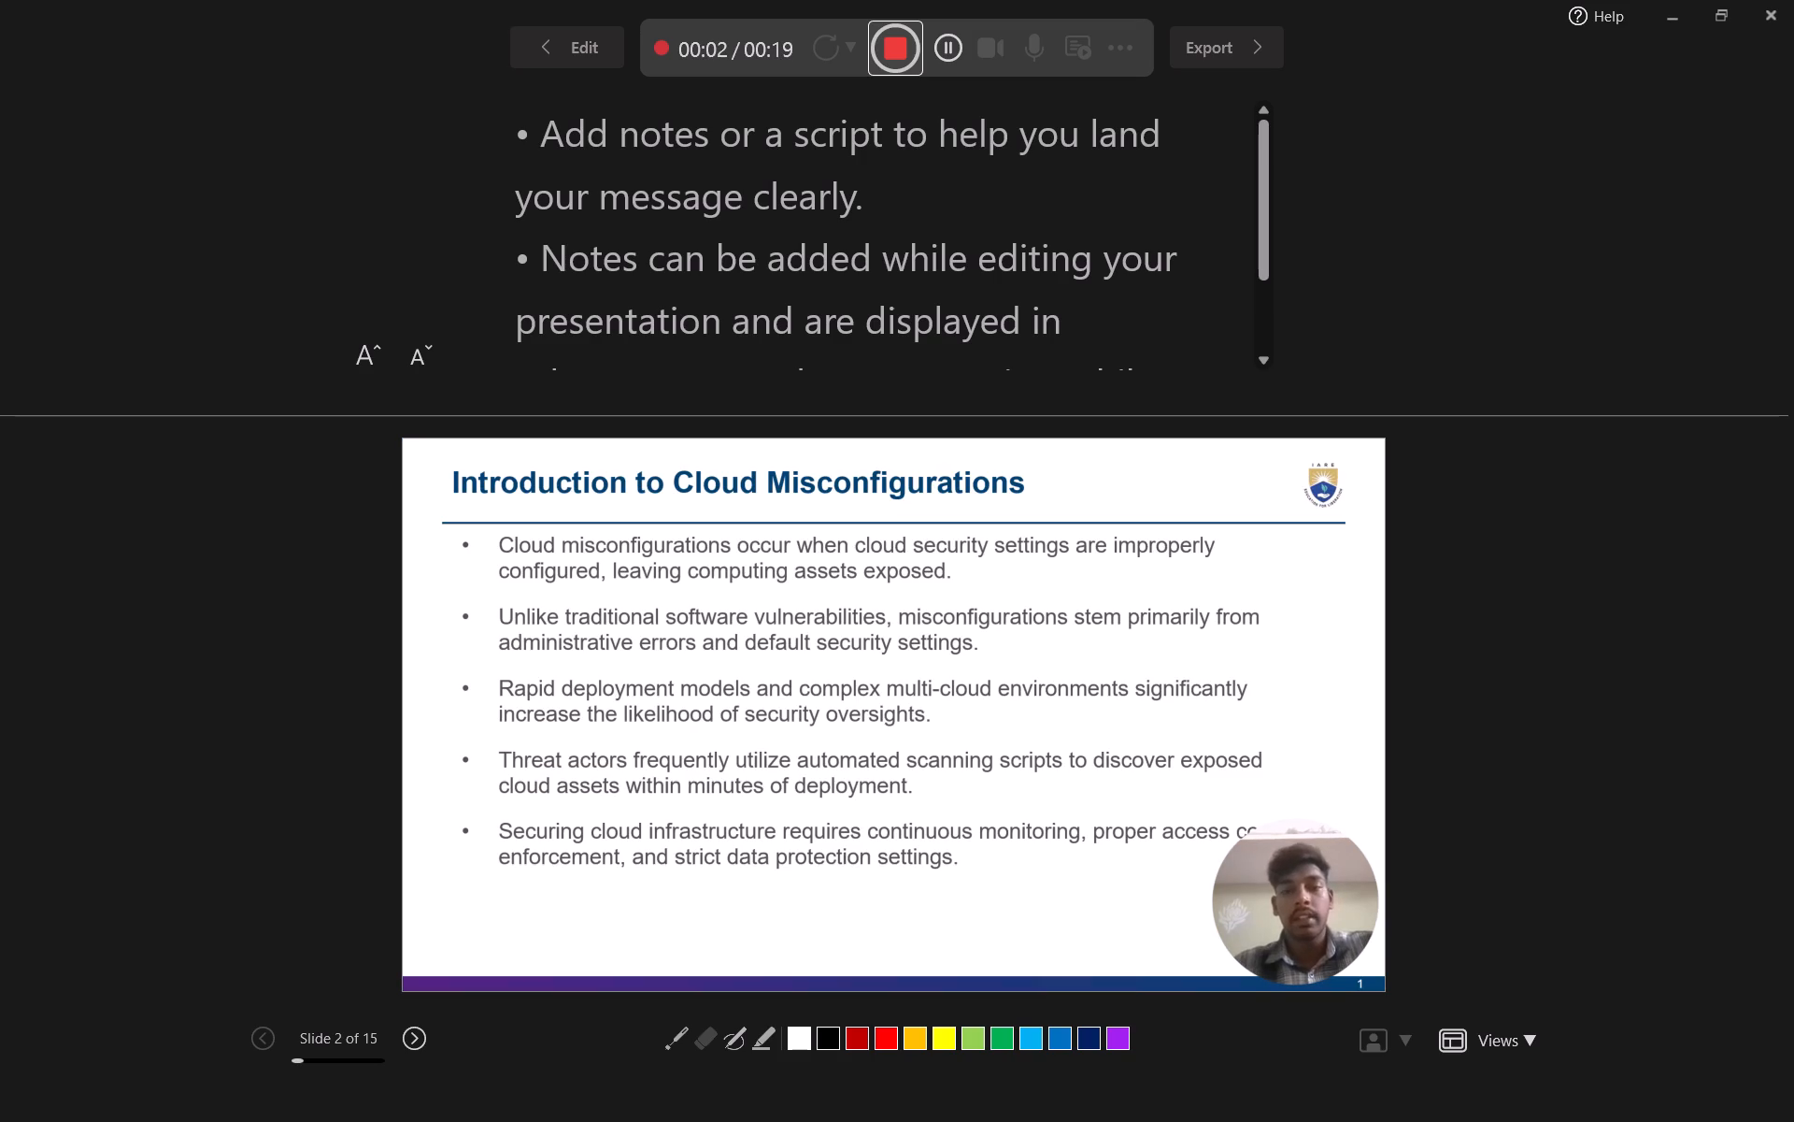
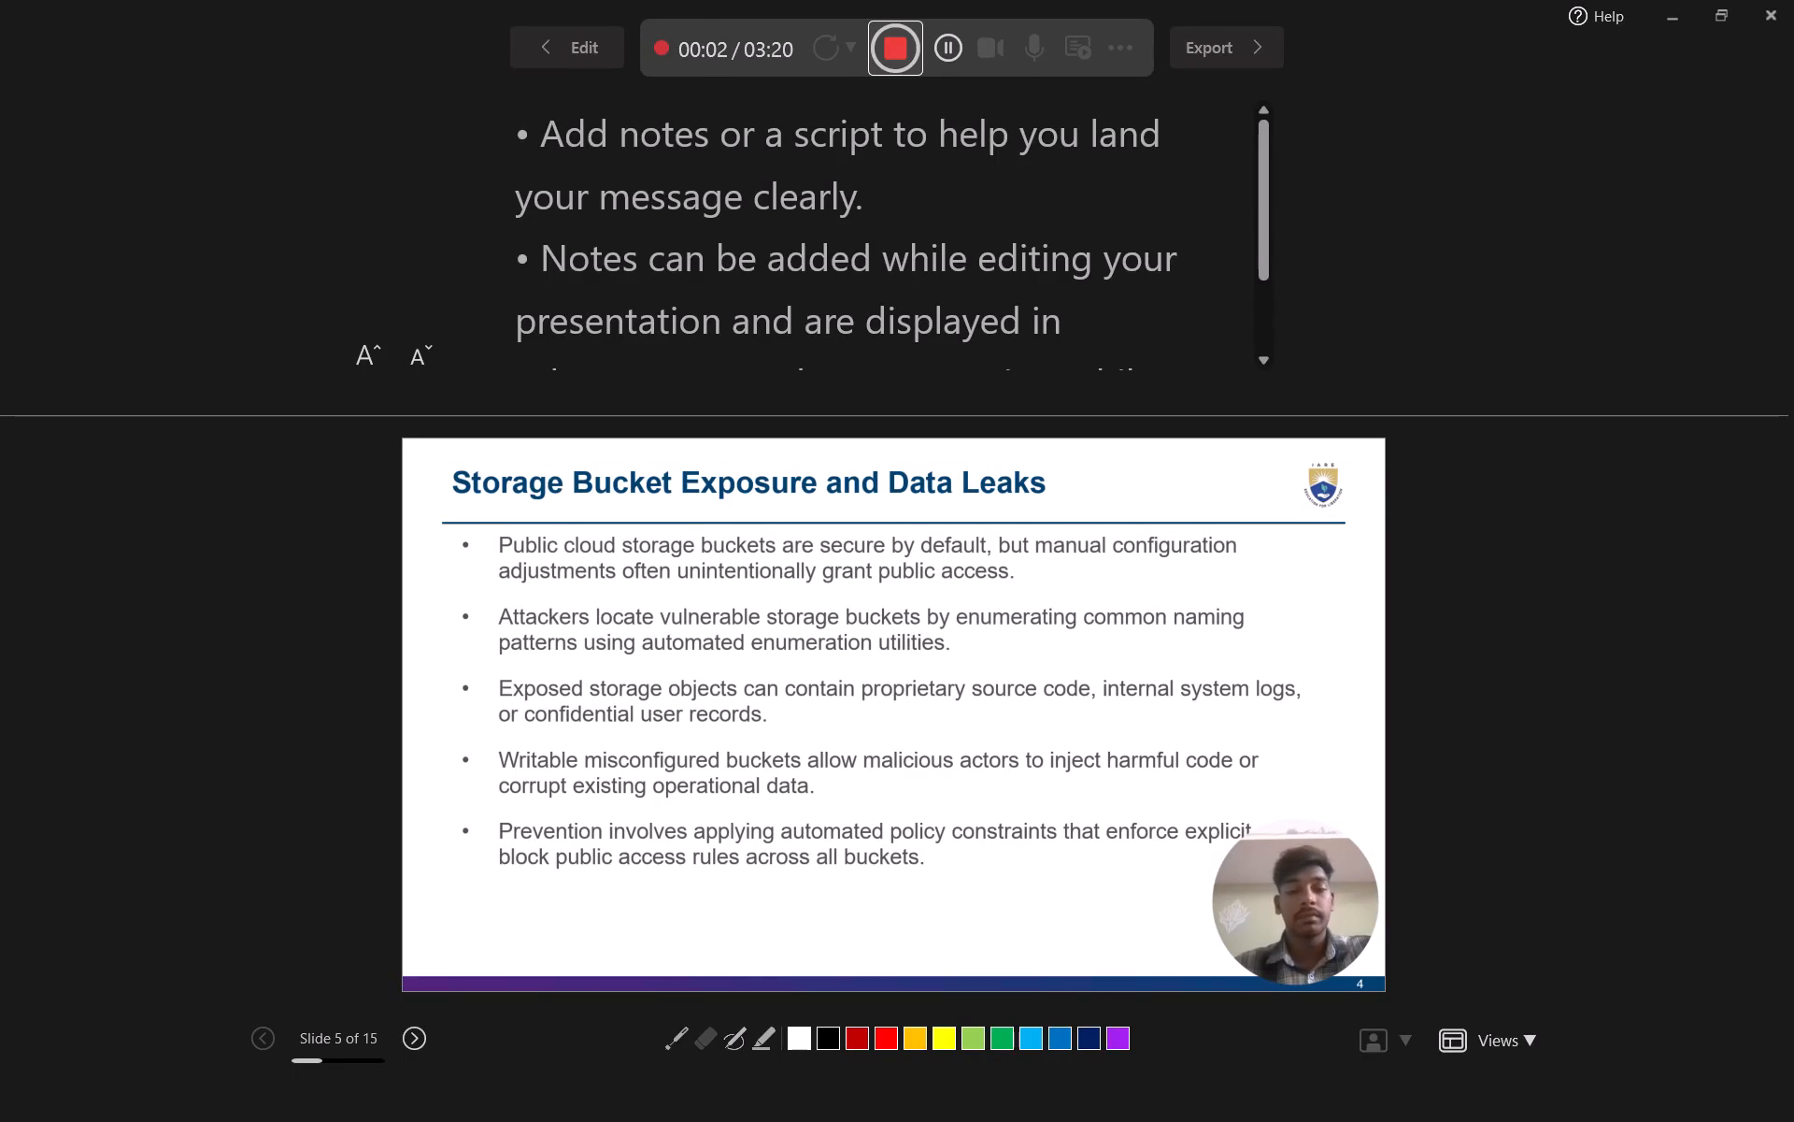
Pause the recording on the Storage Bucket Exposure and Data Leaks slide for about 15 seconds and resume it on the same slide.
click(950, 43)
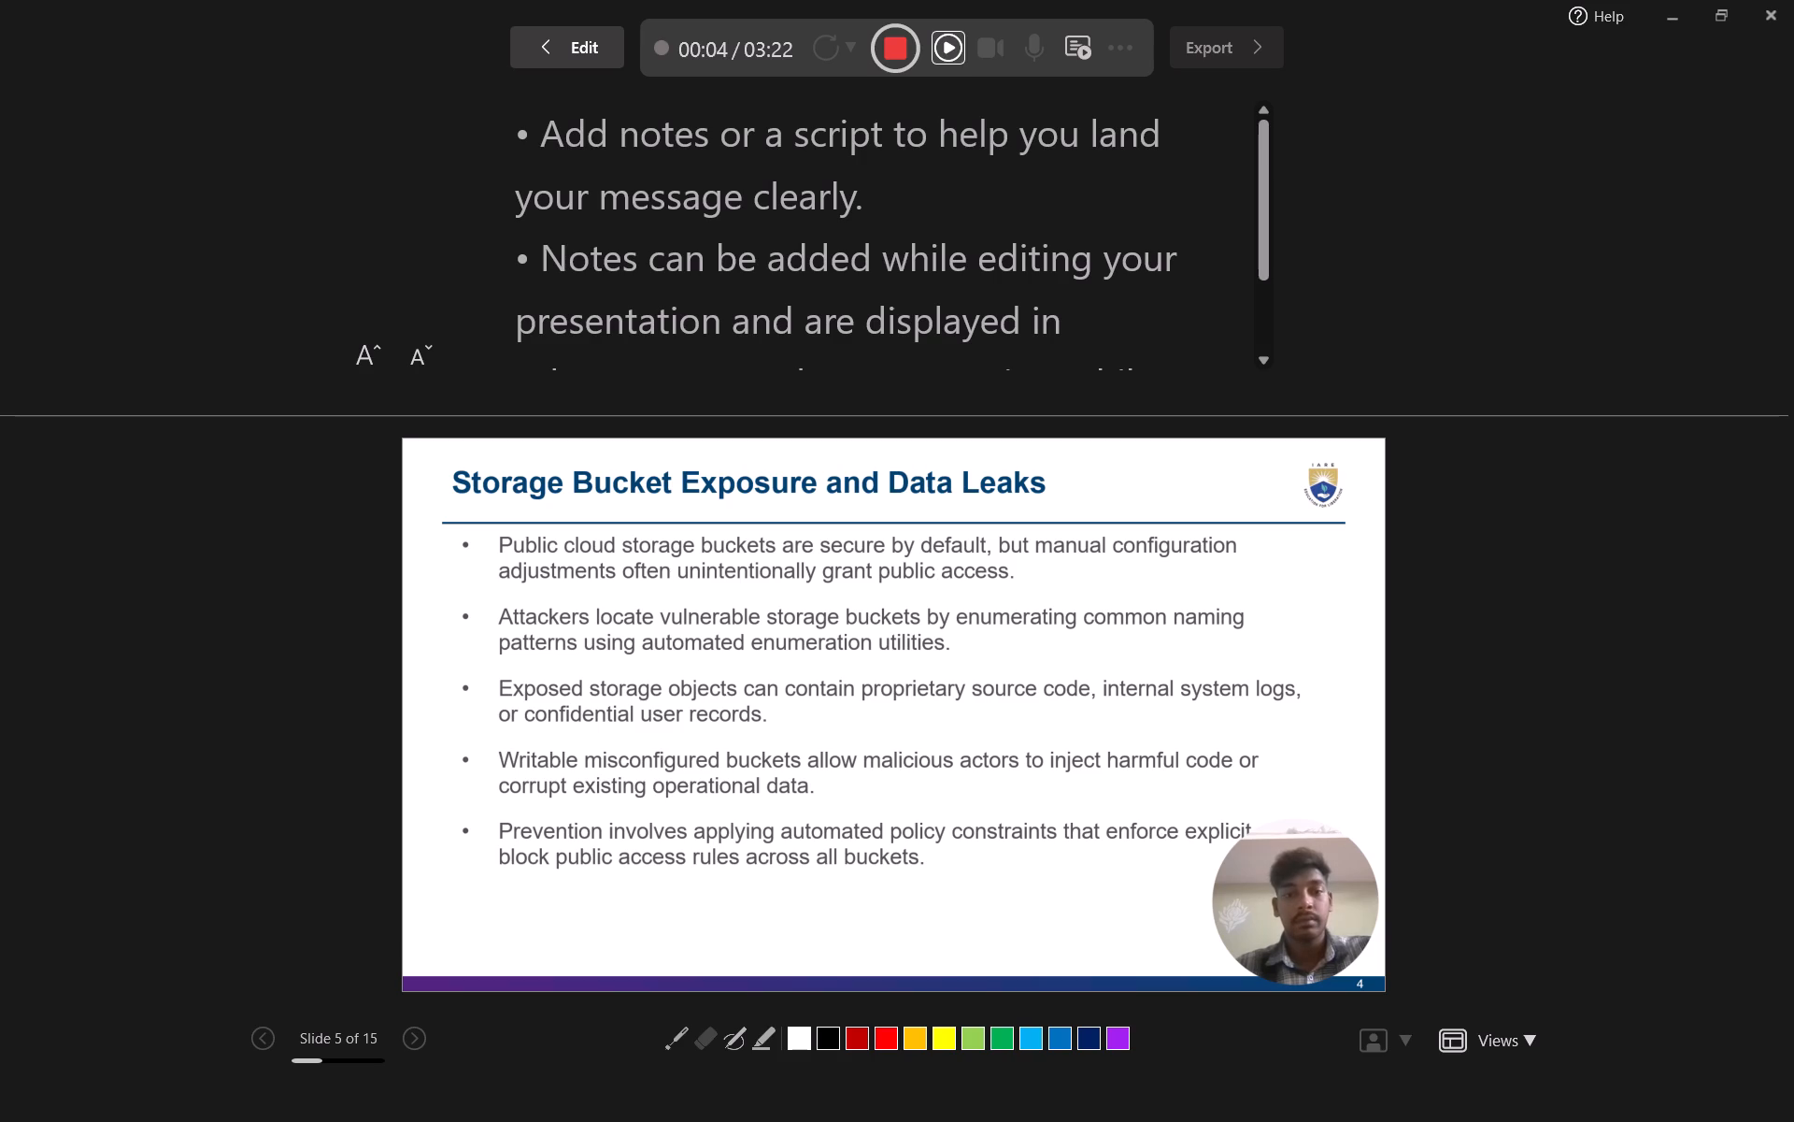
click(950, 43)
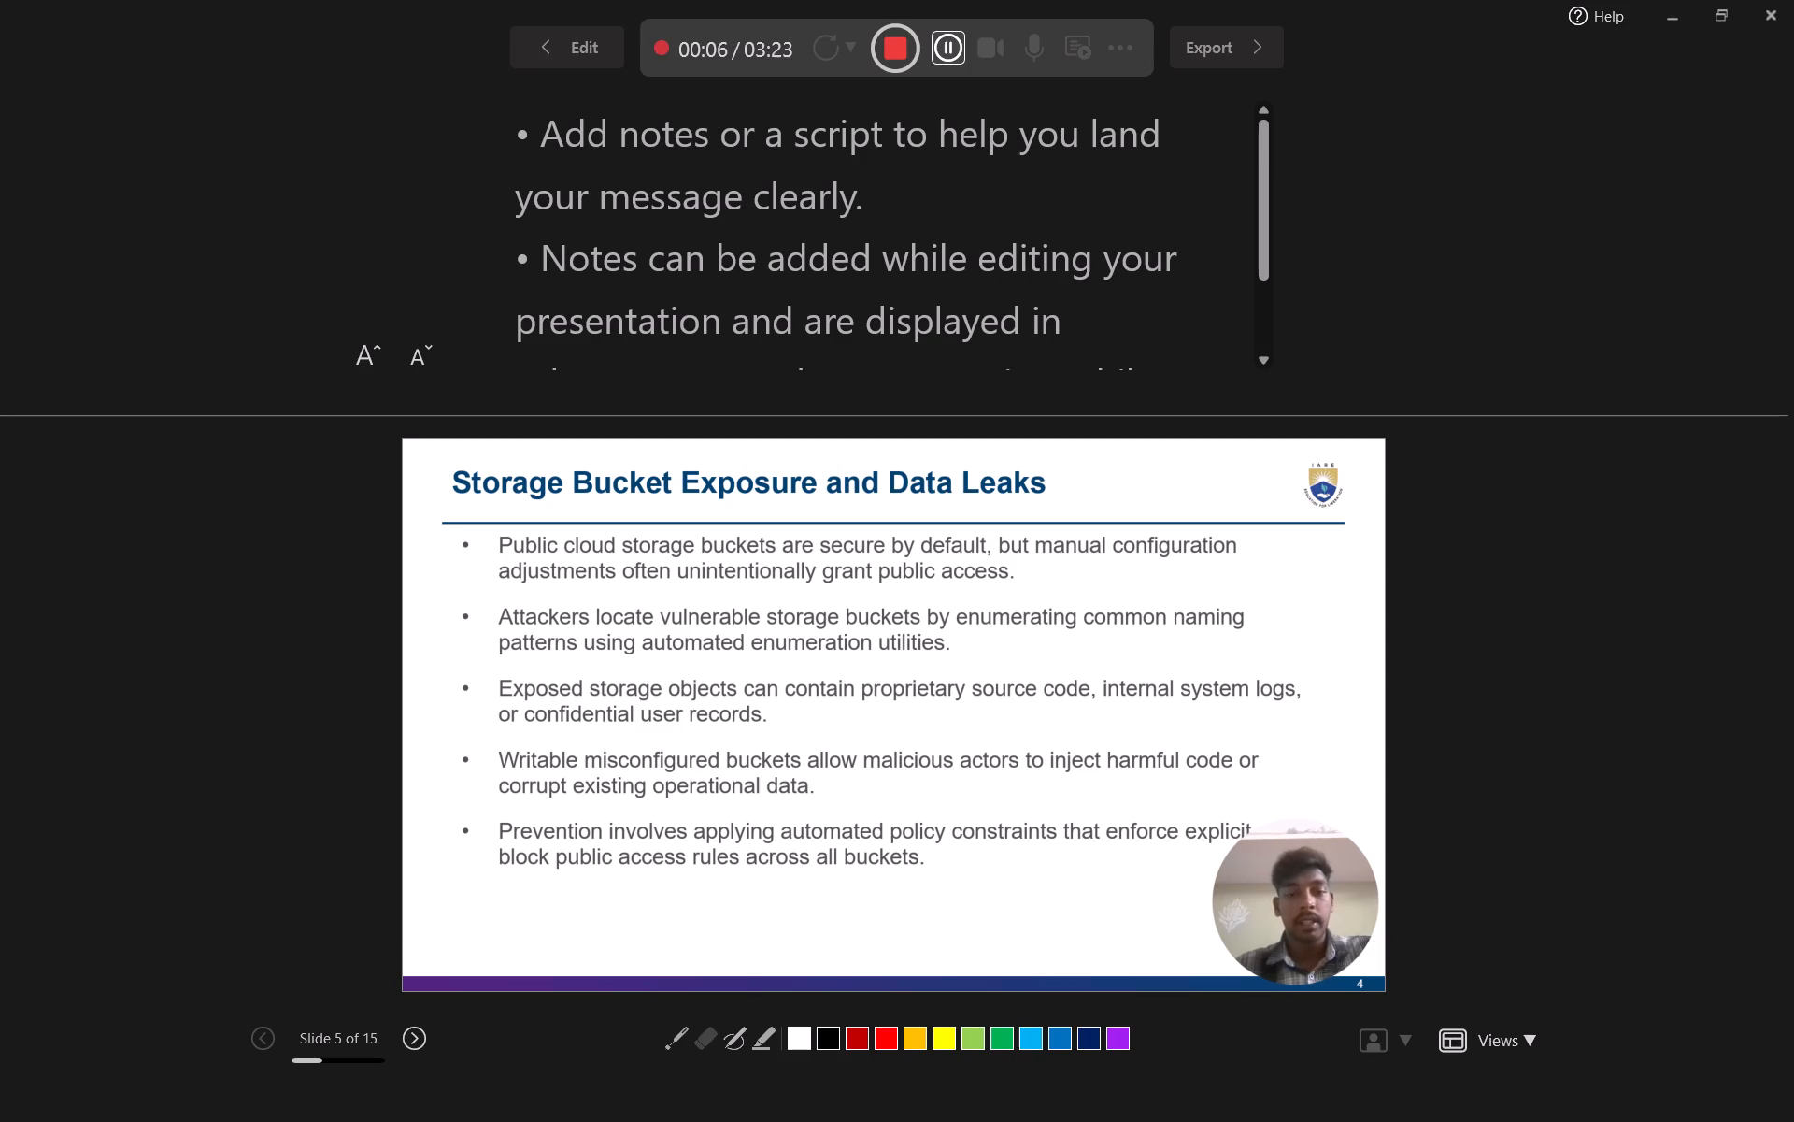
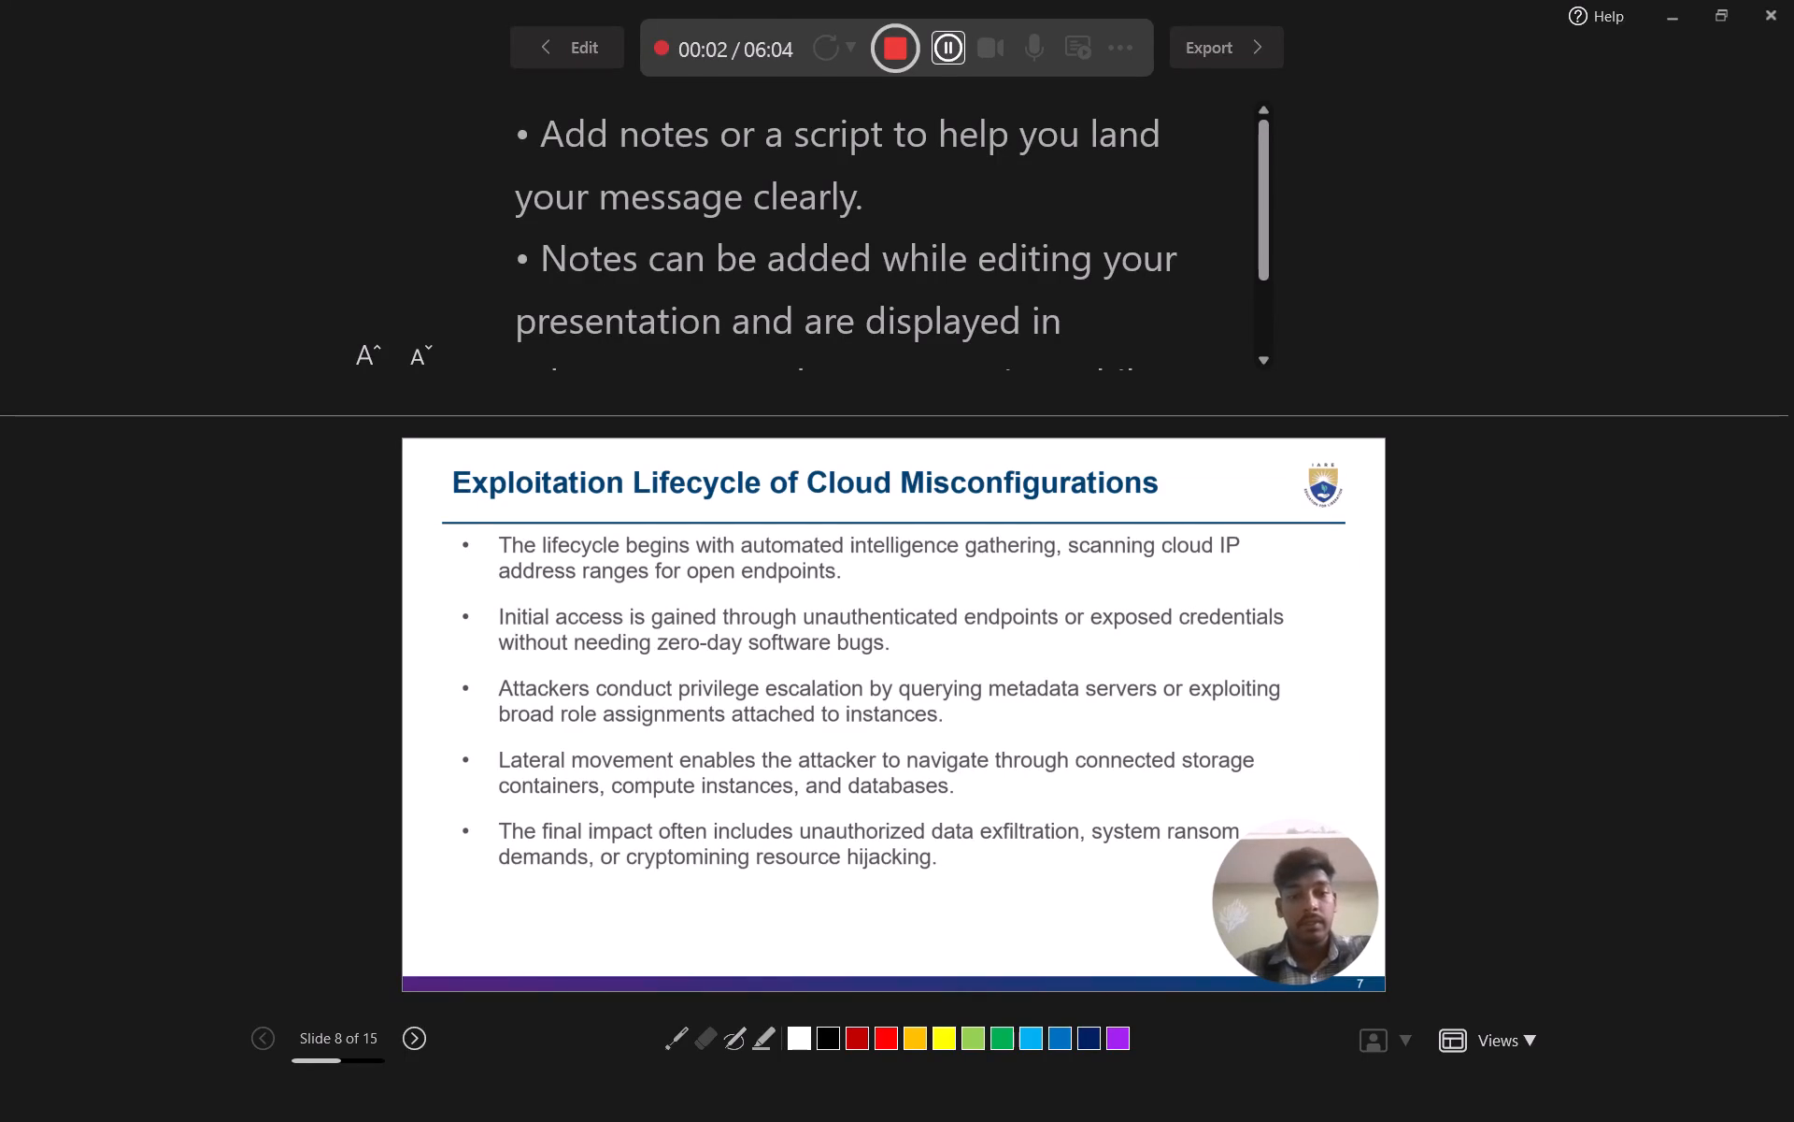
Pause the recording on the Exploitation Lifecycle of Cloud Misconfigurations slide.
click(950, 43)
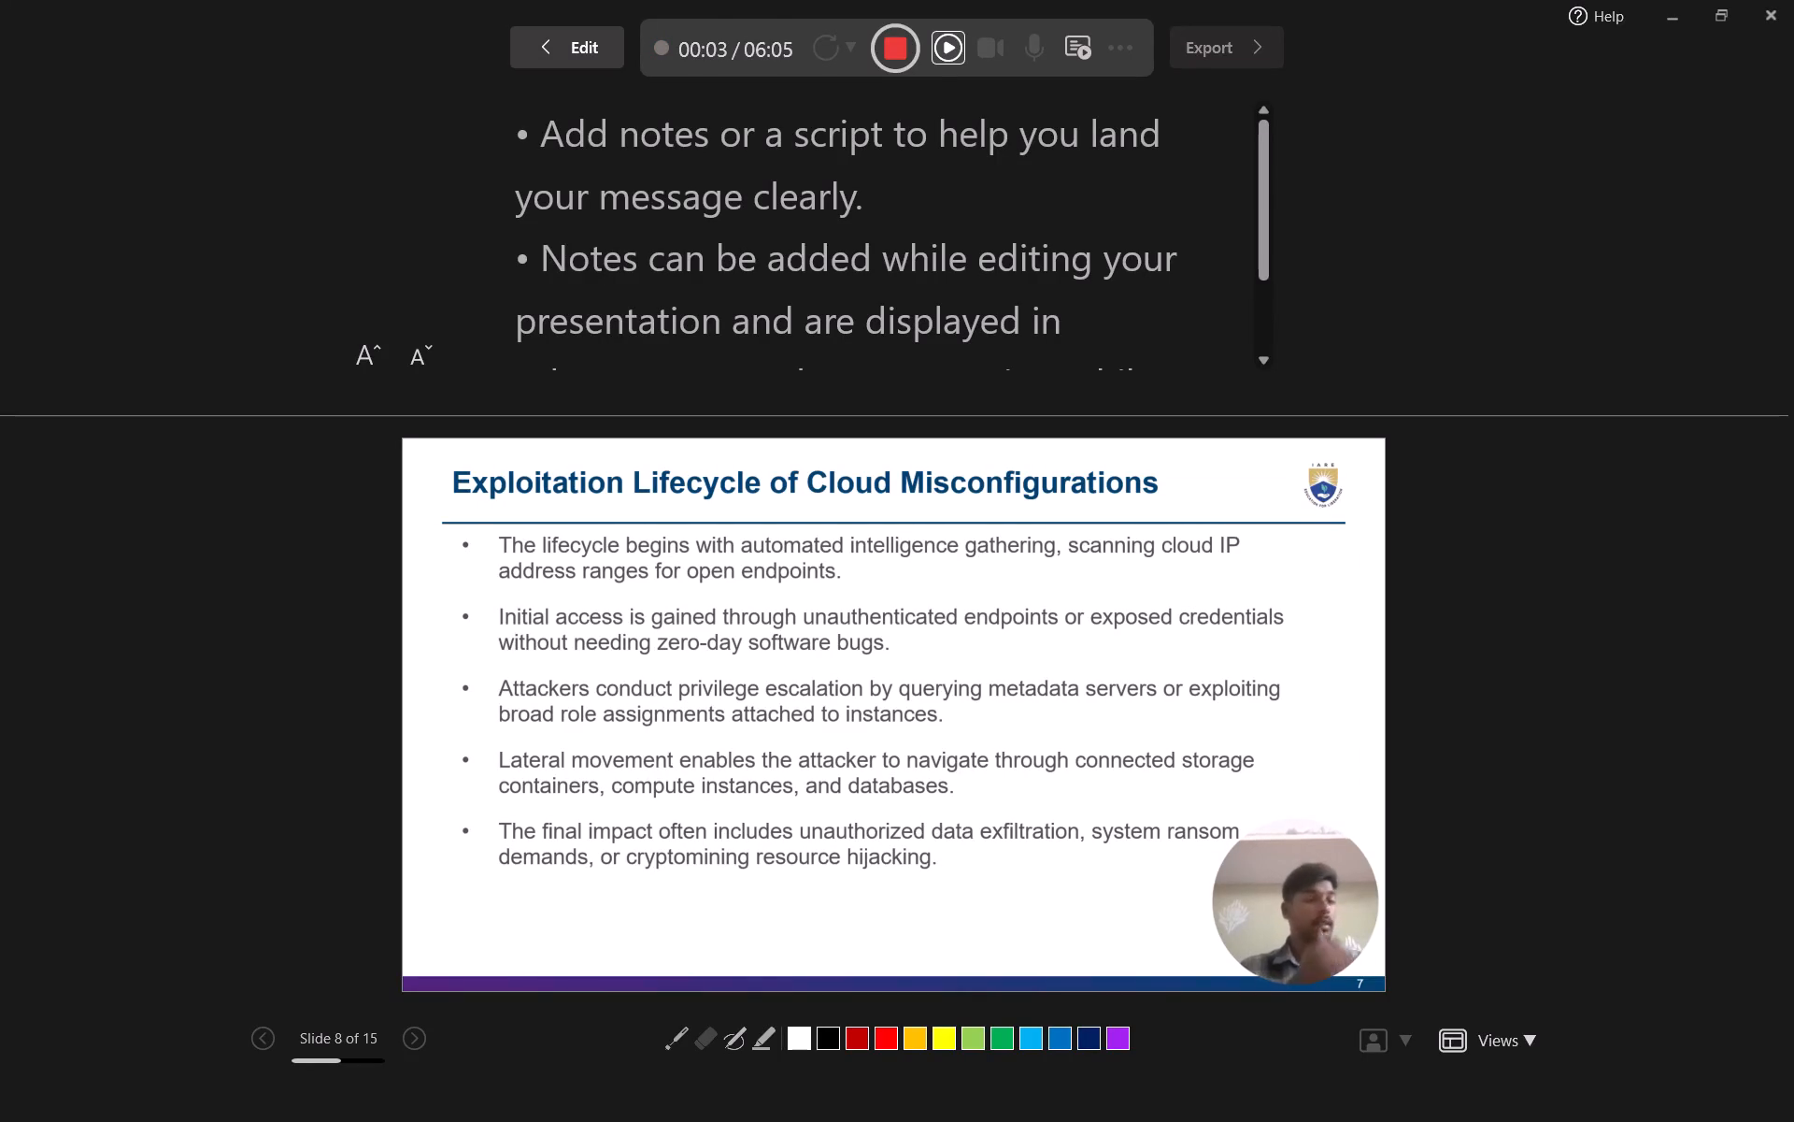
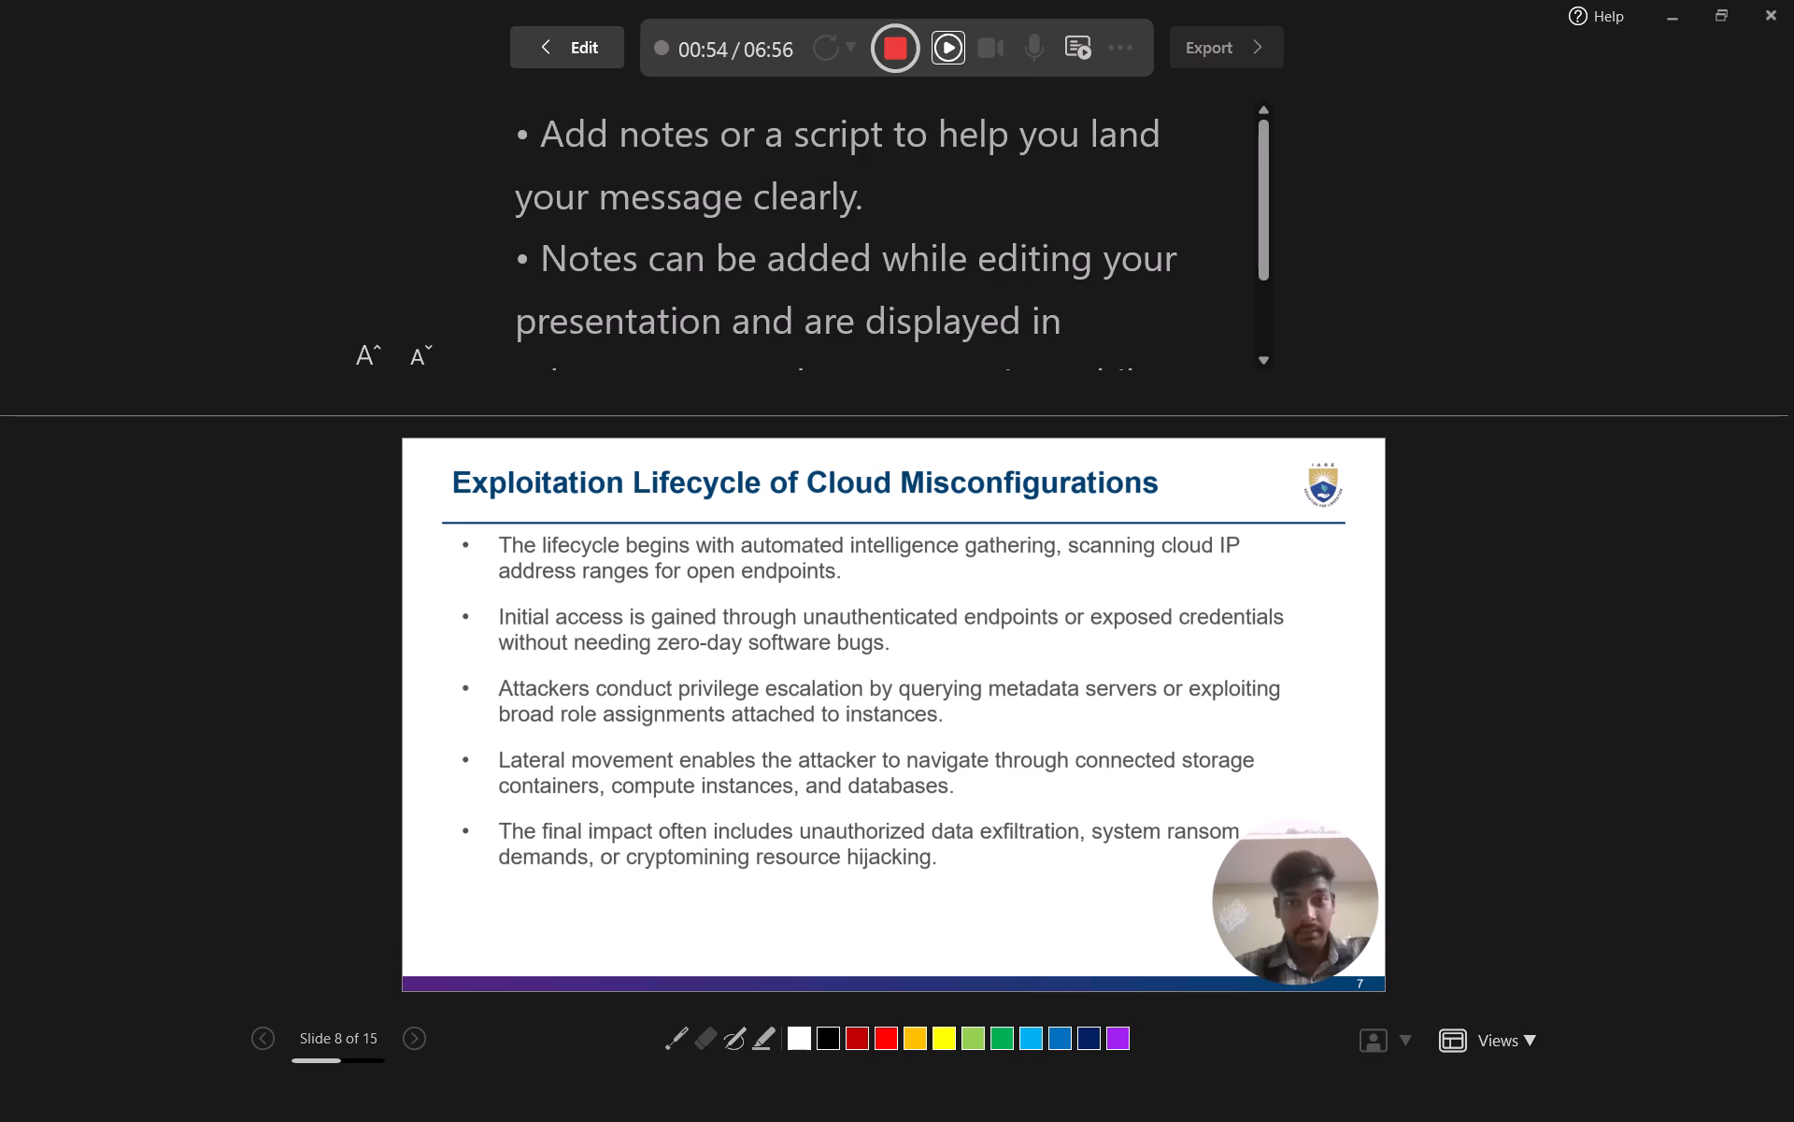
Resume recording on the Exploitation Lifecycle slide, finish its narration, and advance to the Case Study: Modern Cloud Server Breach Analysis slide.
click(950, 43)
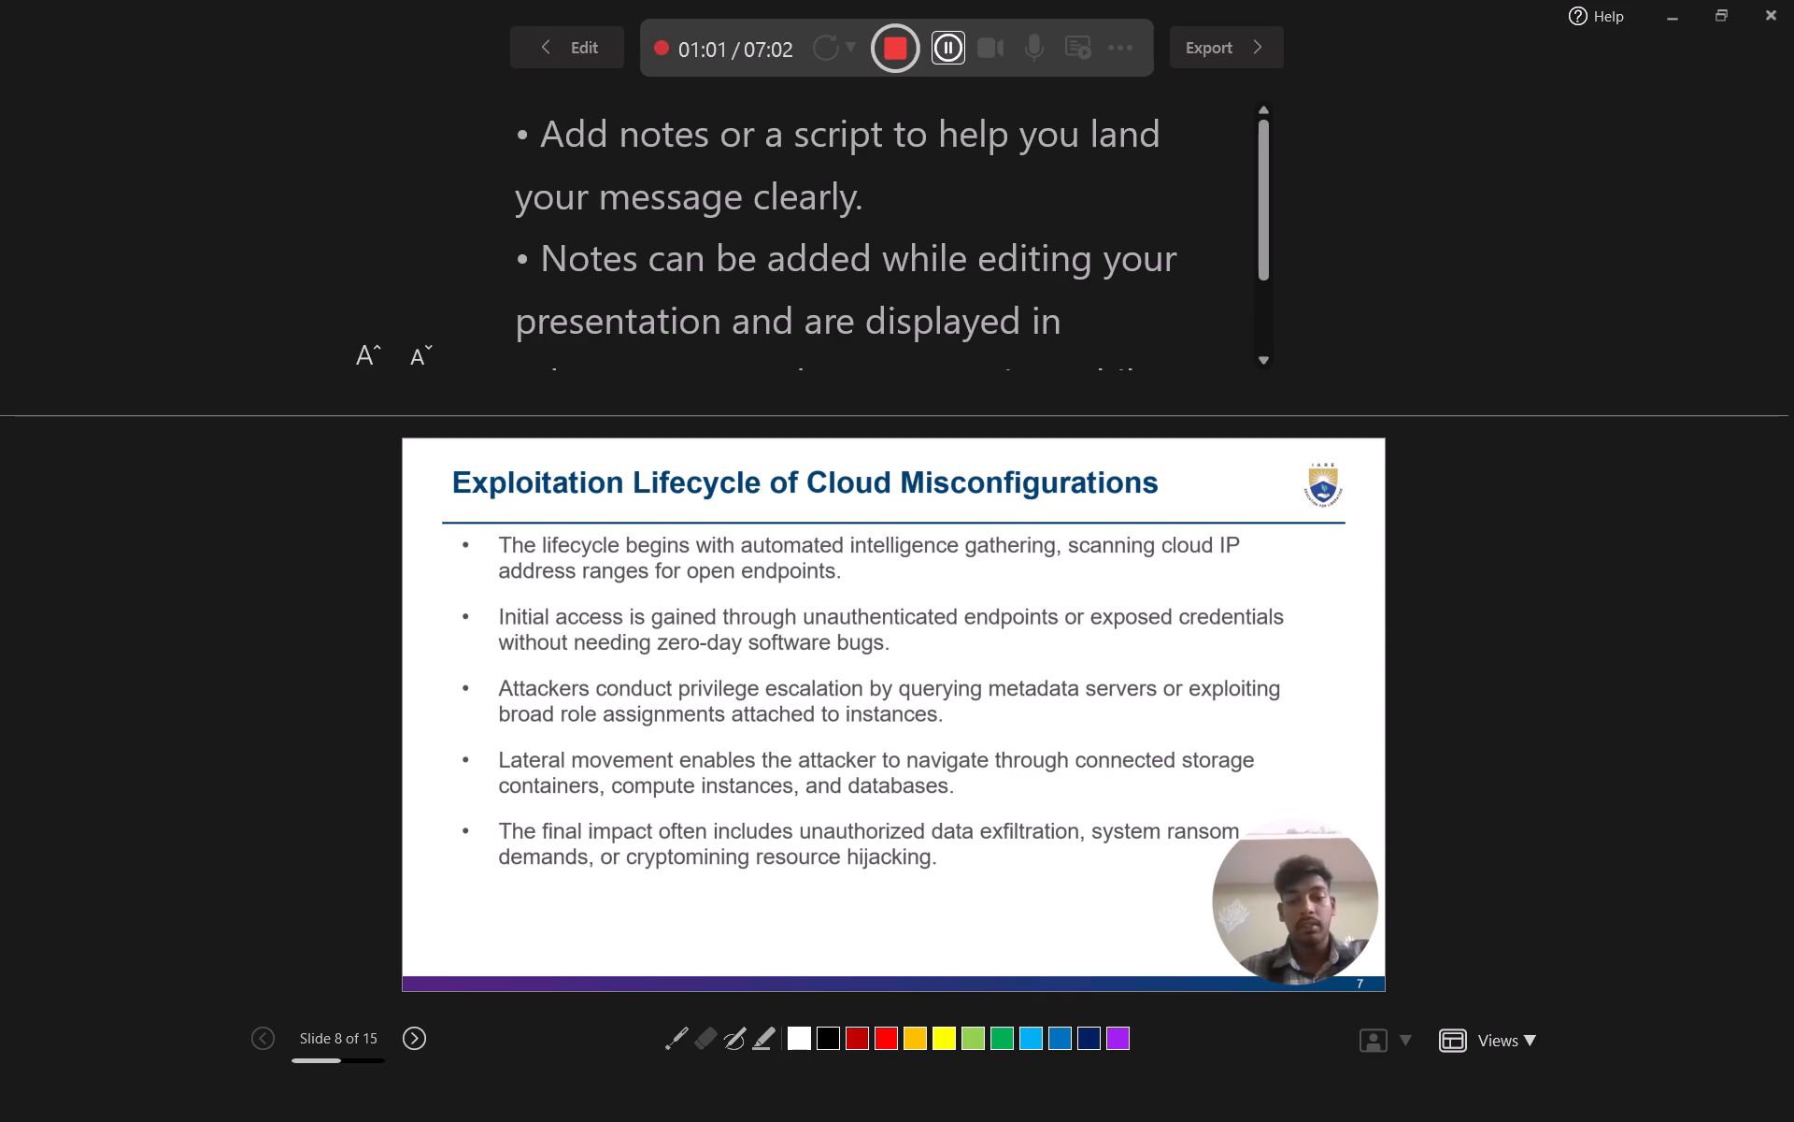
key(Right)
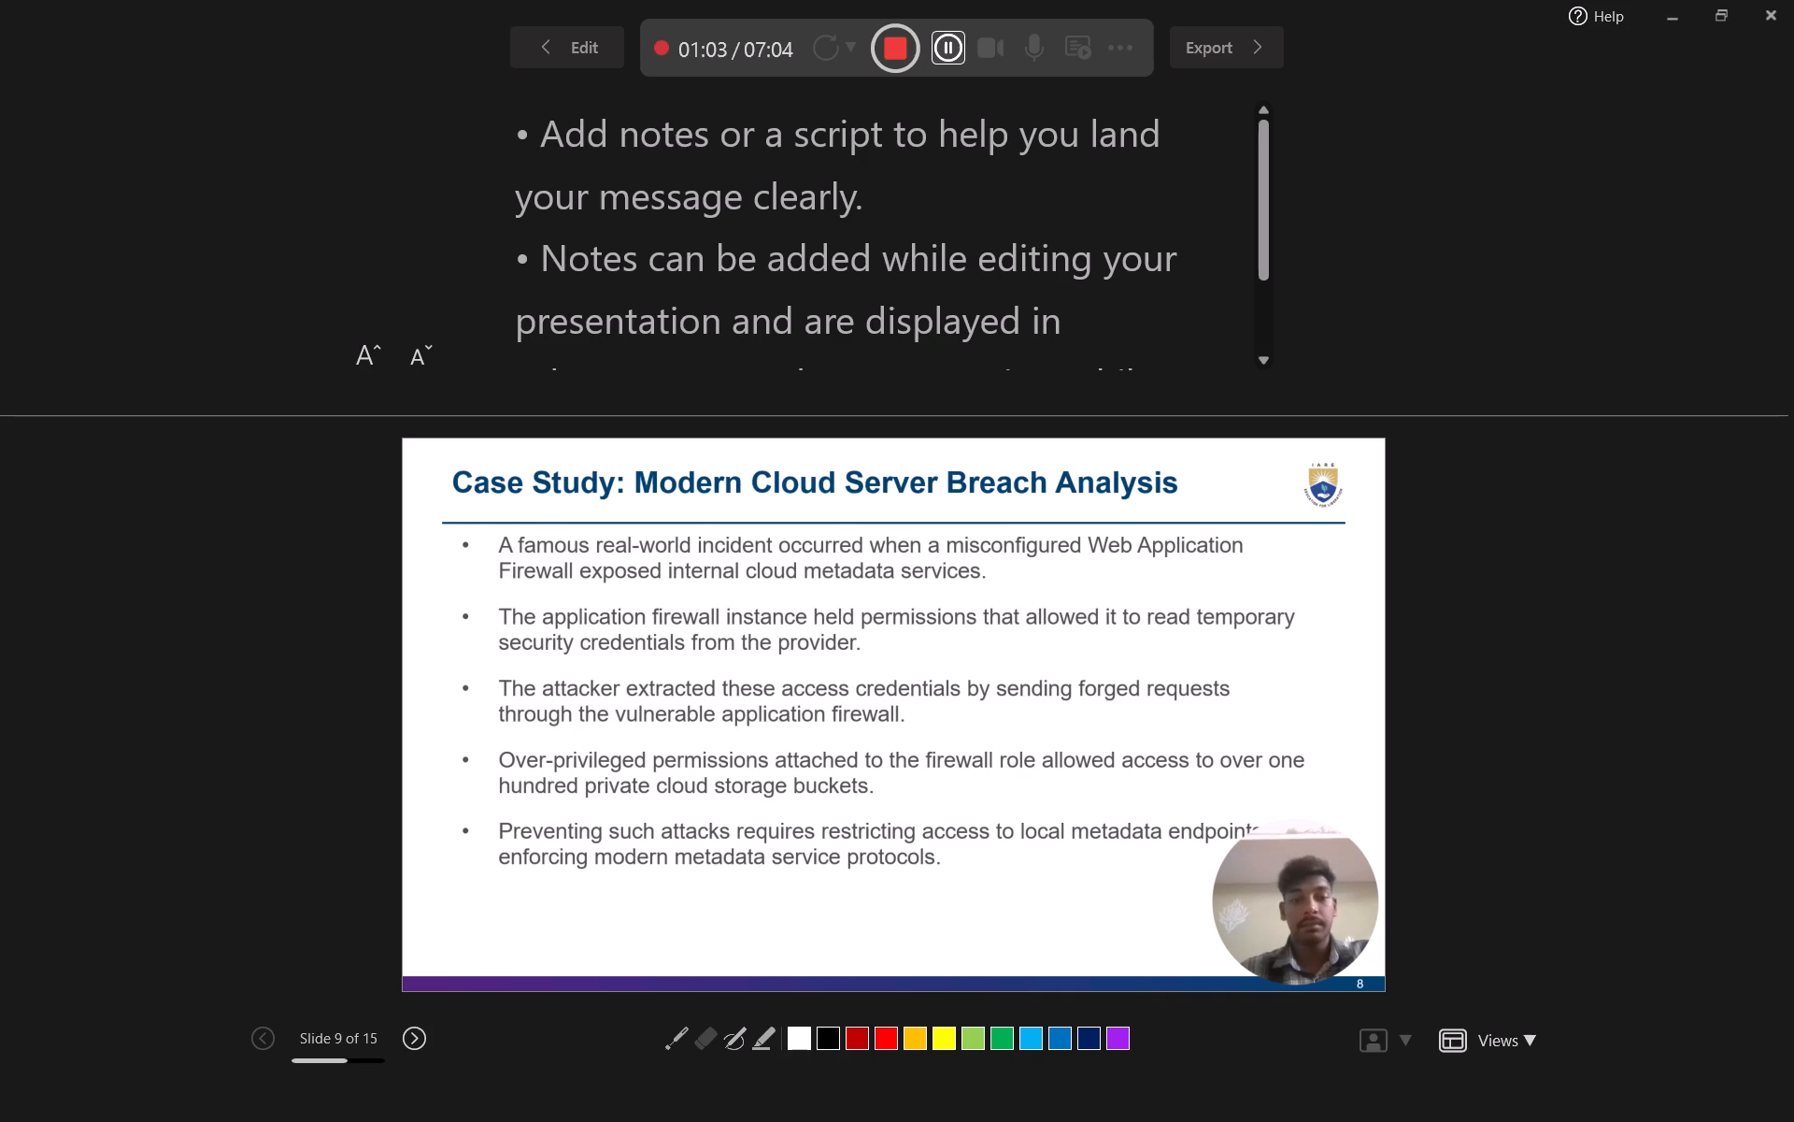
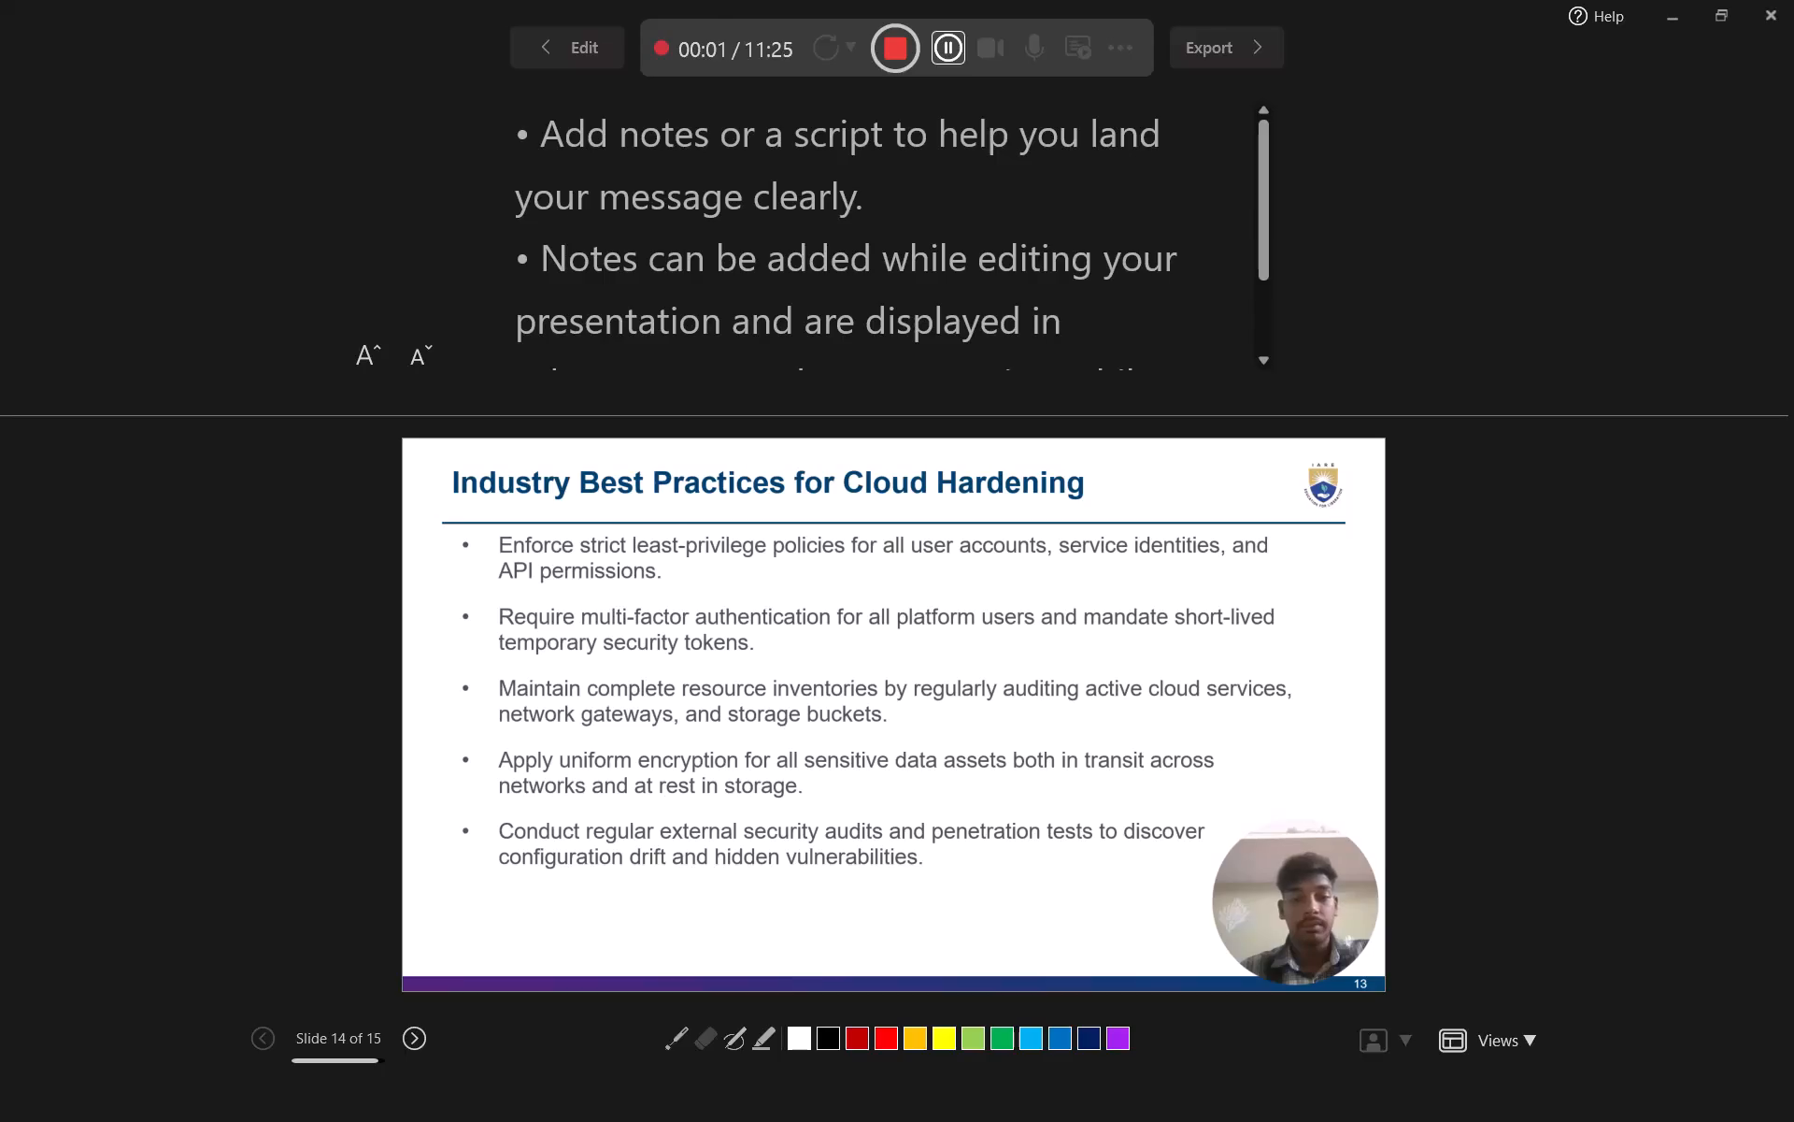
Advance from the Industry Best Practices for Cloud Hardening slide to the closing Thank You slide and stop the recording there.
key(Right)
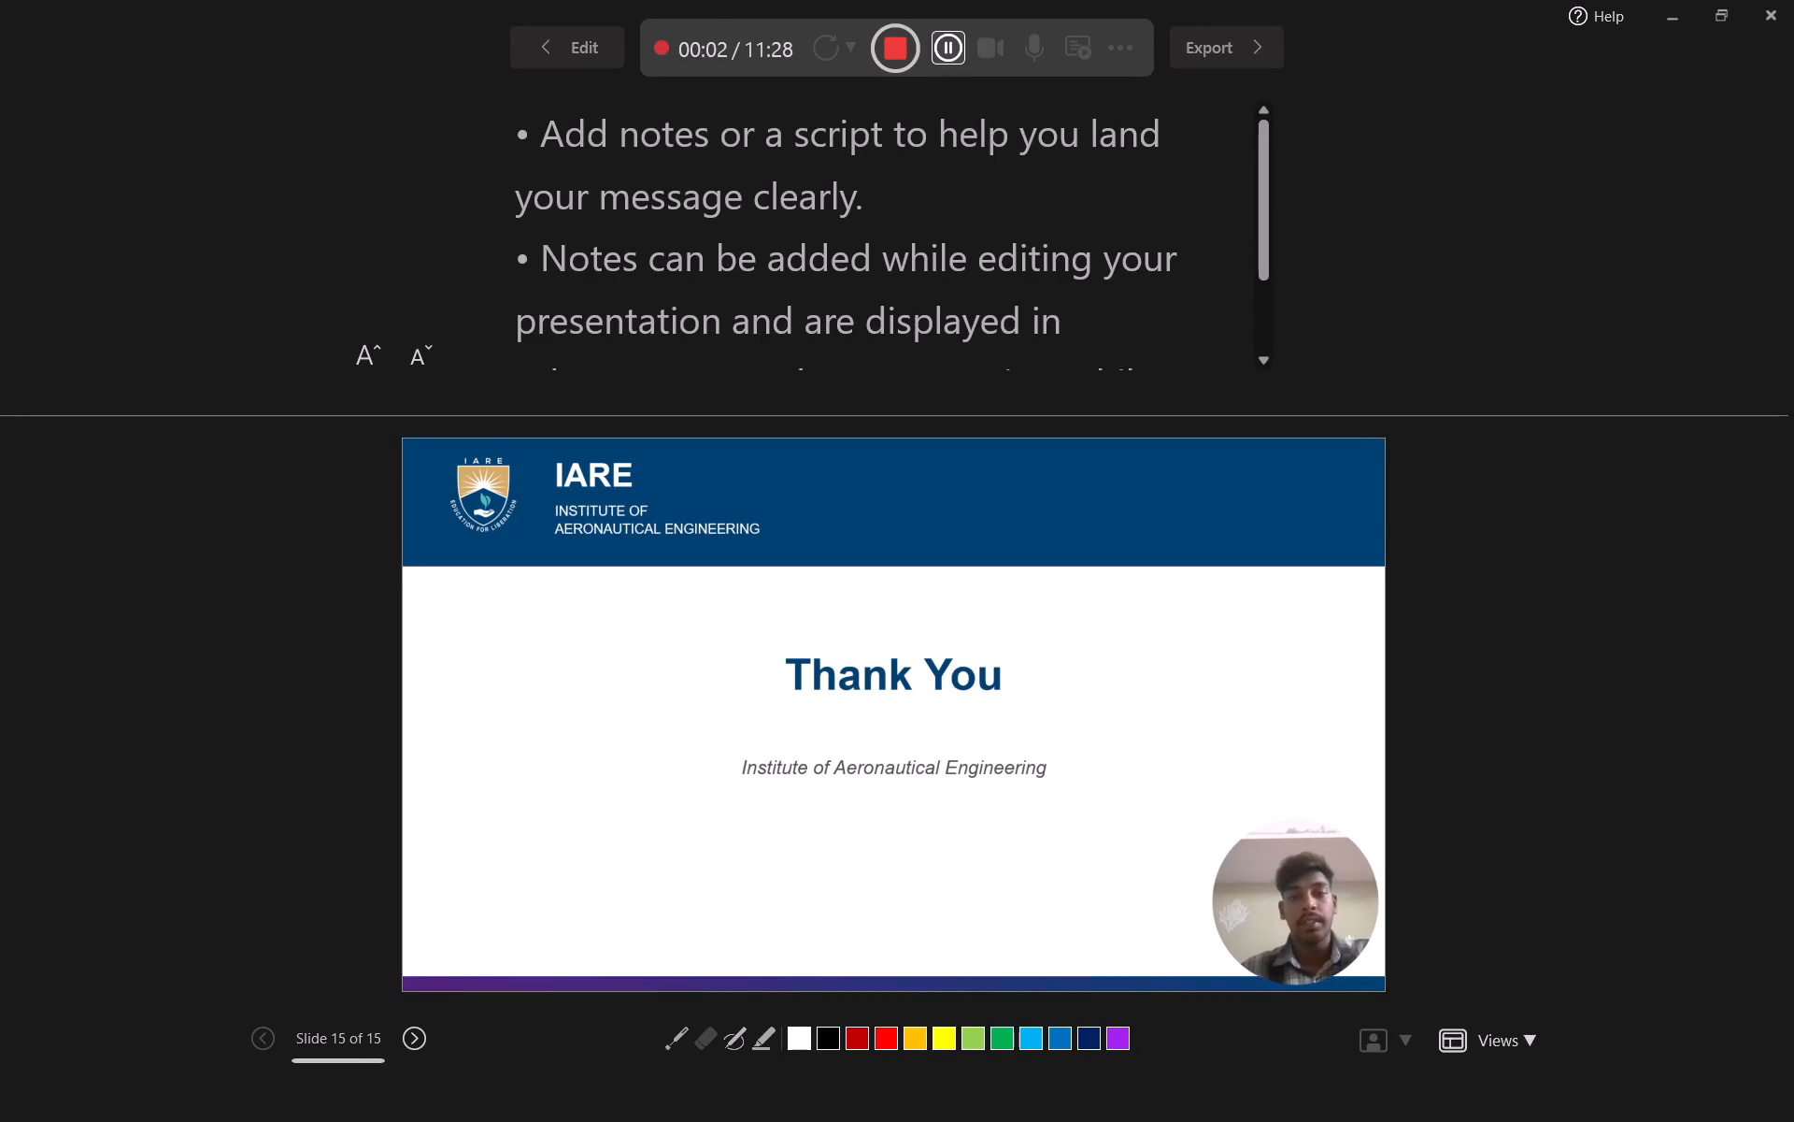
click(908, 36)
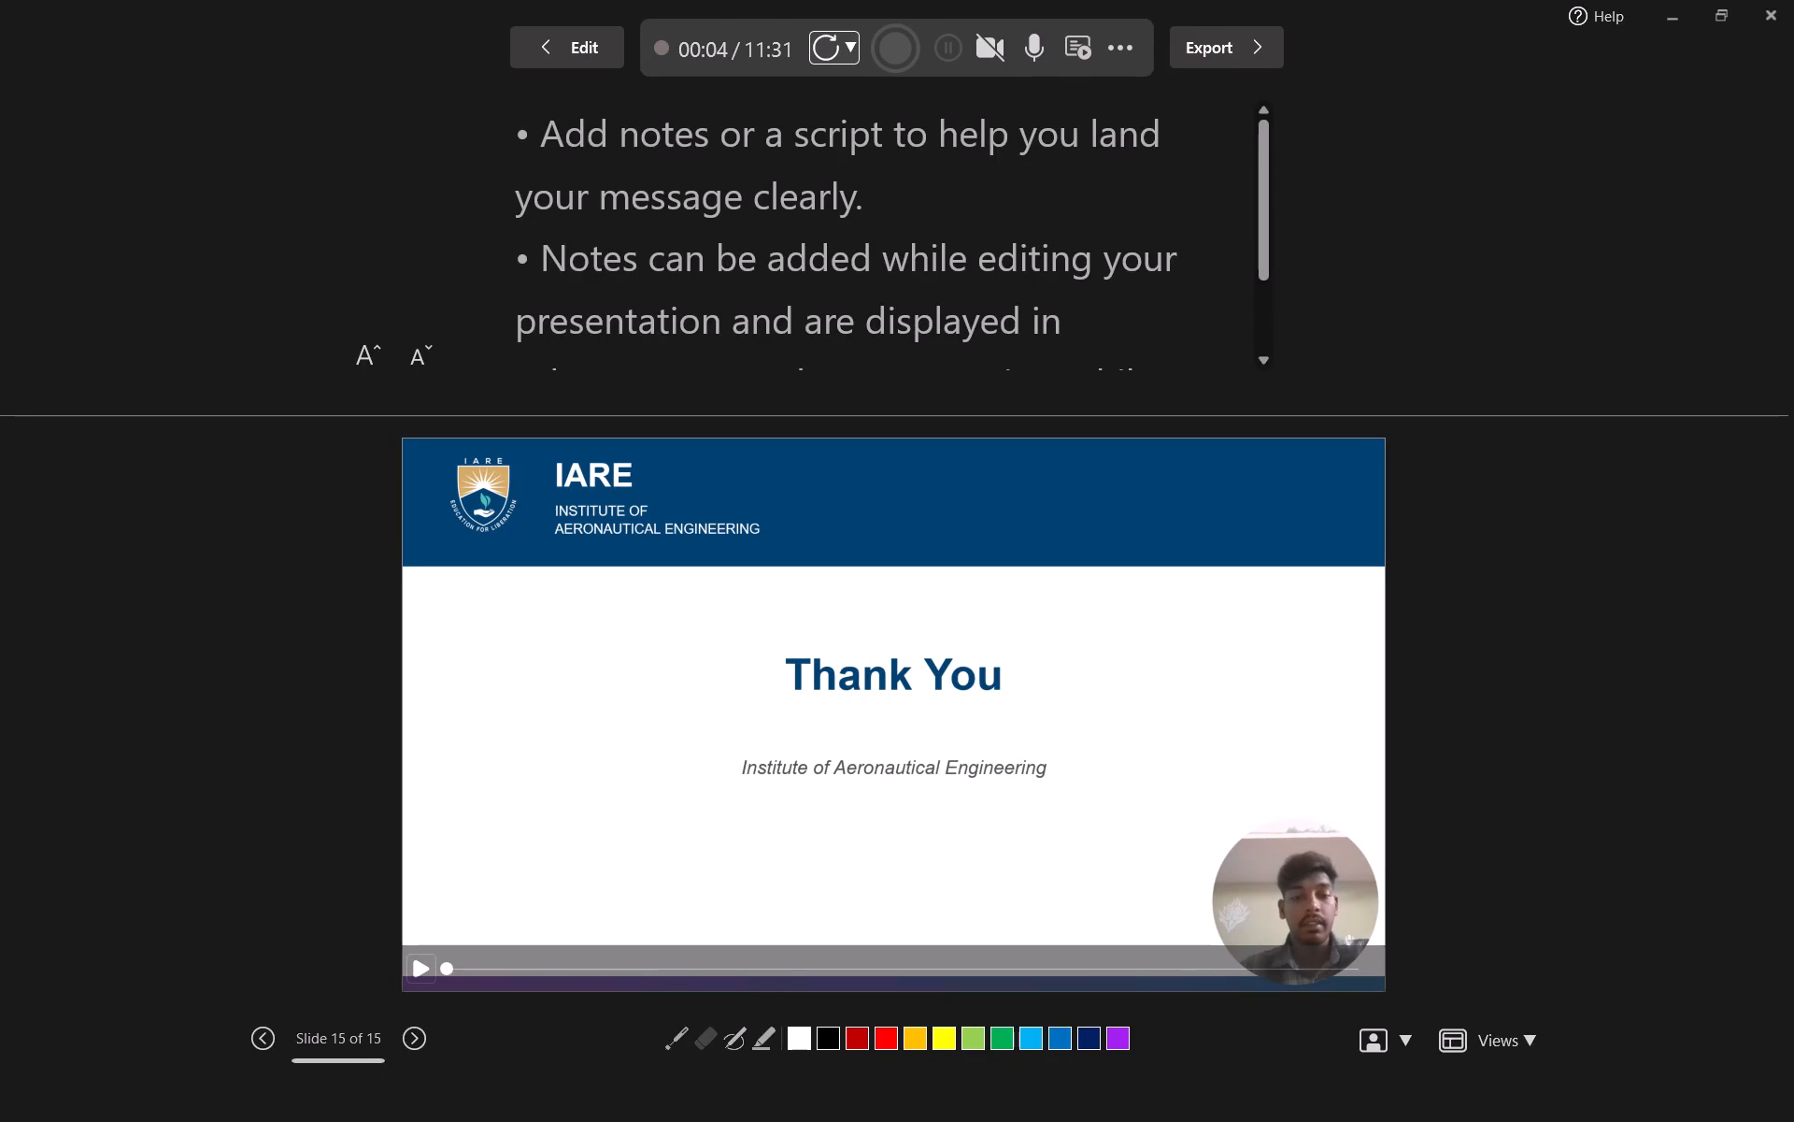
Play back the recorded narration on the Thank You slide.
click(427, 969)
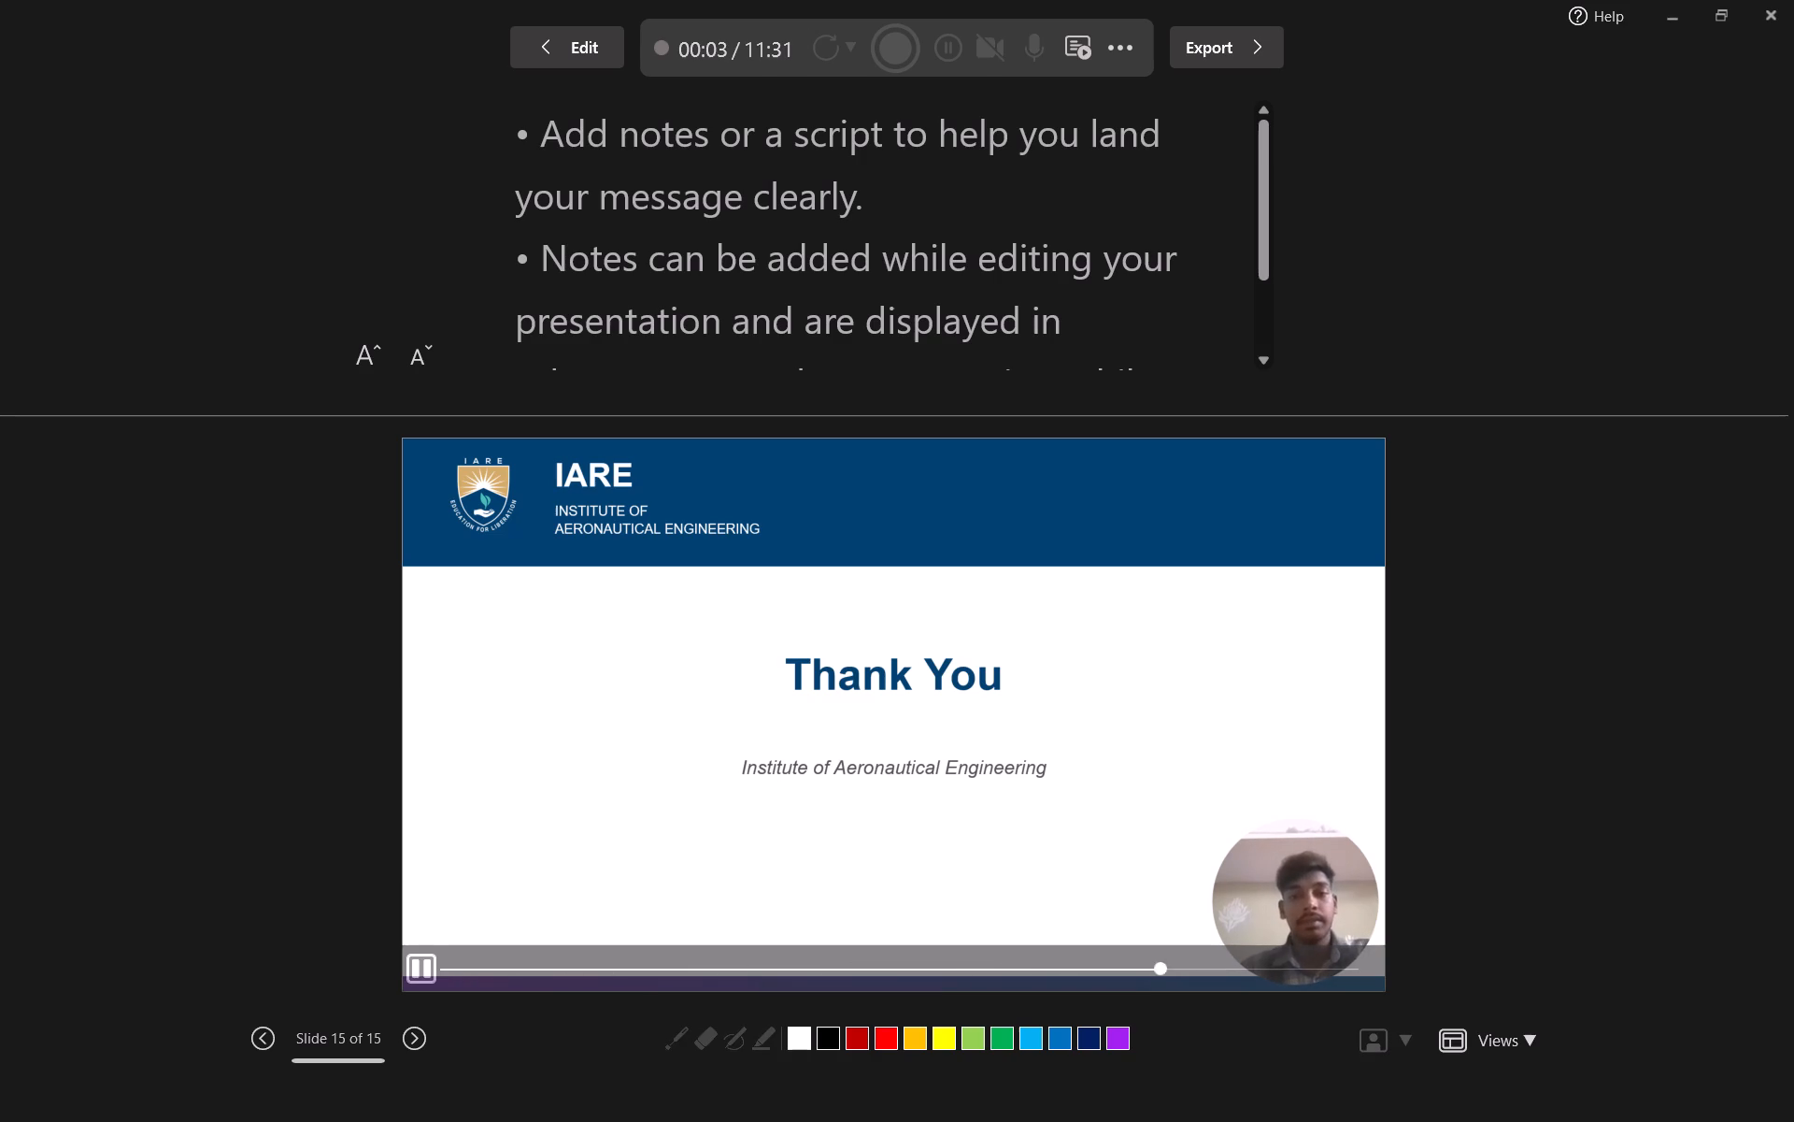
Export the recorded presentation as an MPEG-4 video named Cloud Service Misconfiguration Exploit into the AAT 2 folder in Downloads.
click(1220, 50)
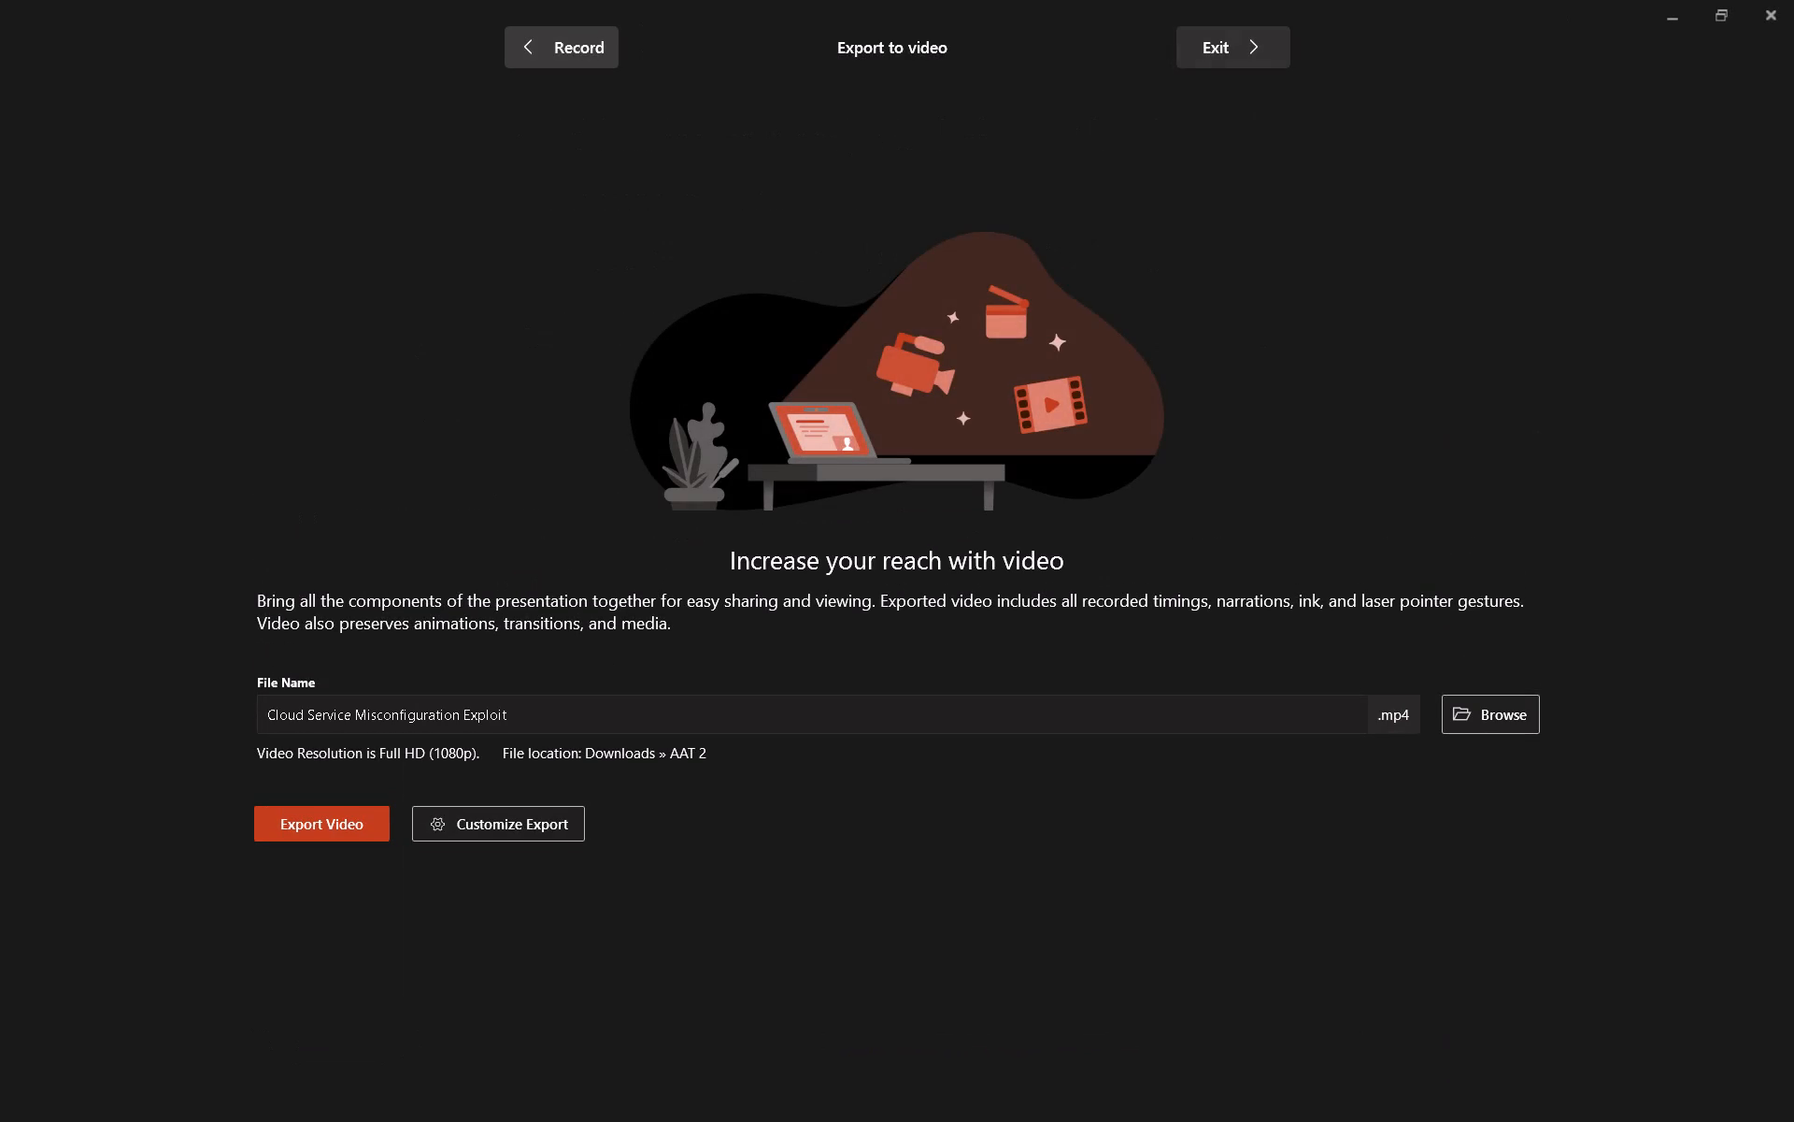
click(1469, 712)
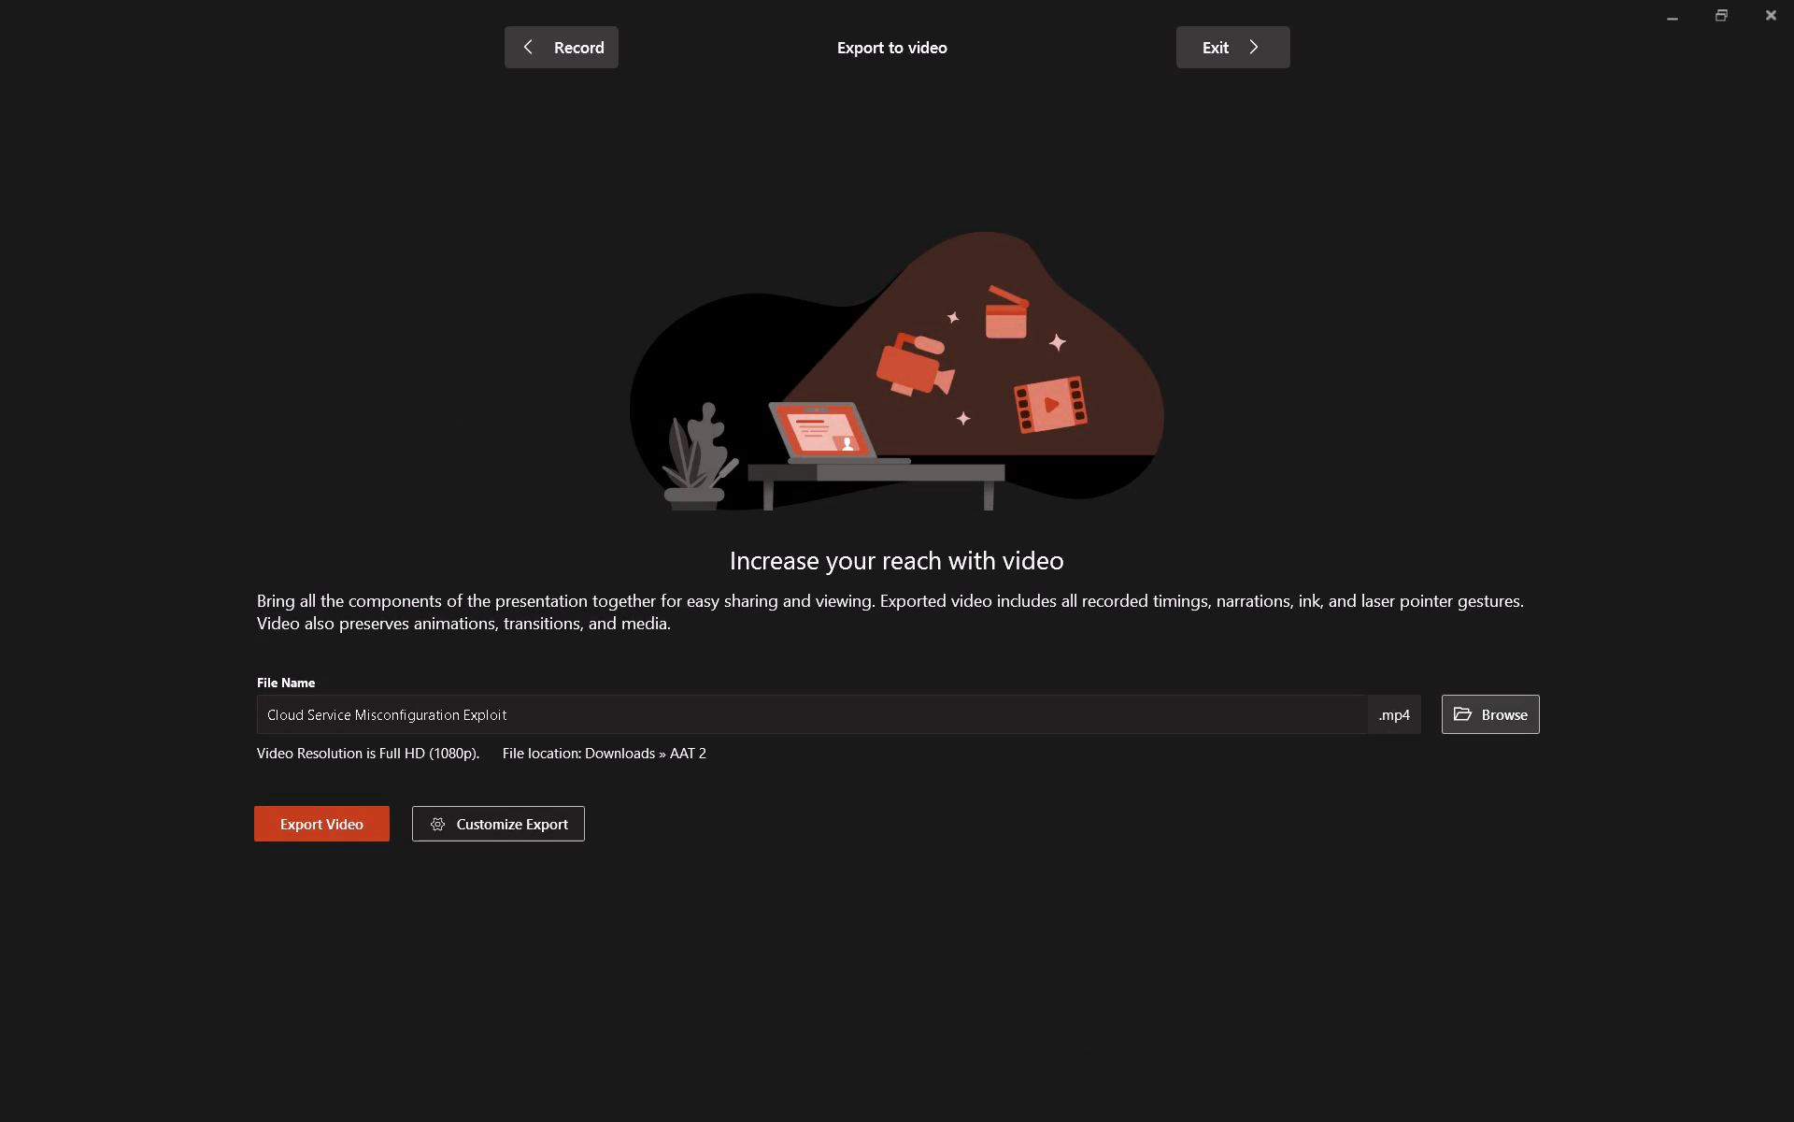
scroll(88, 241, right, 1)
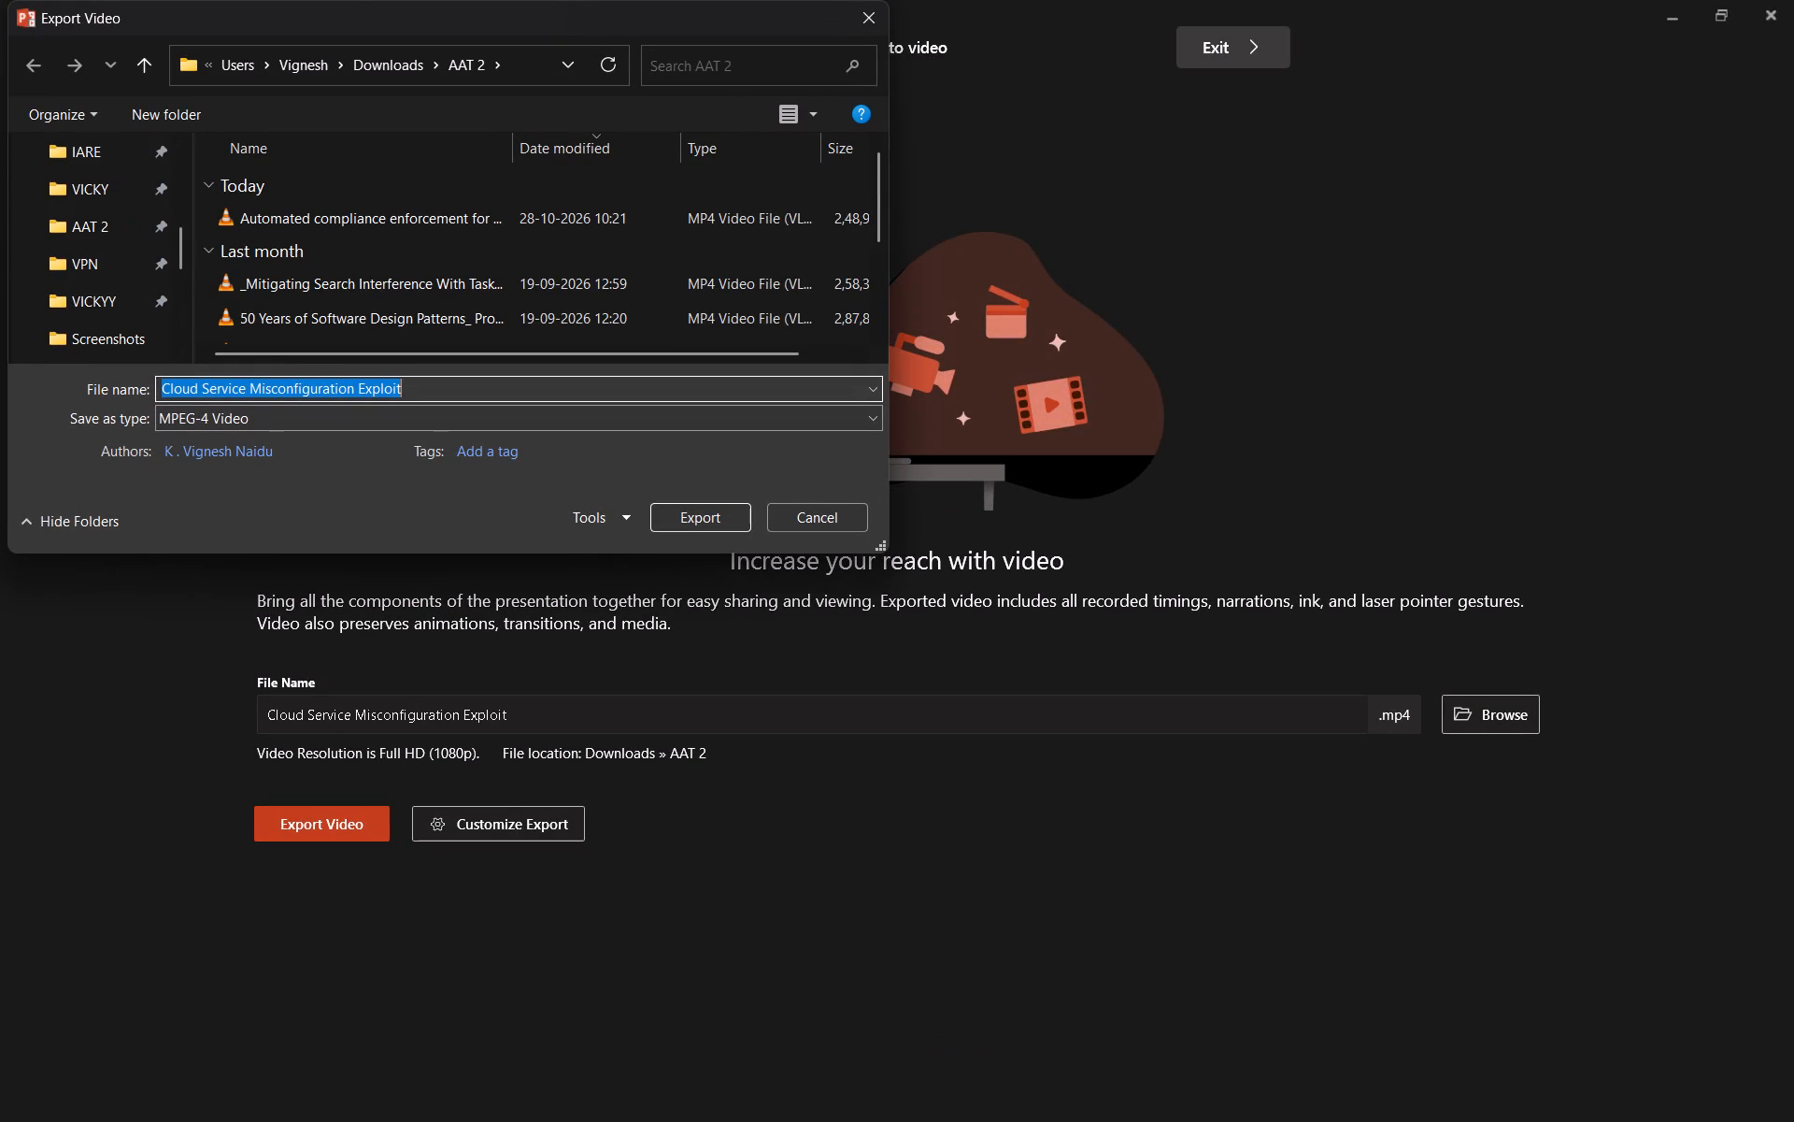
click(96, 219)
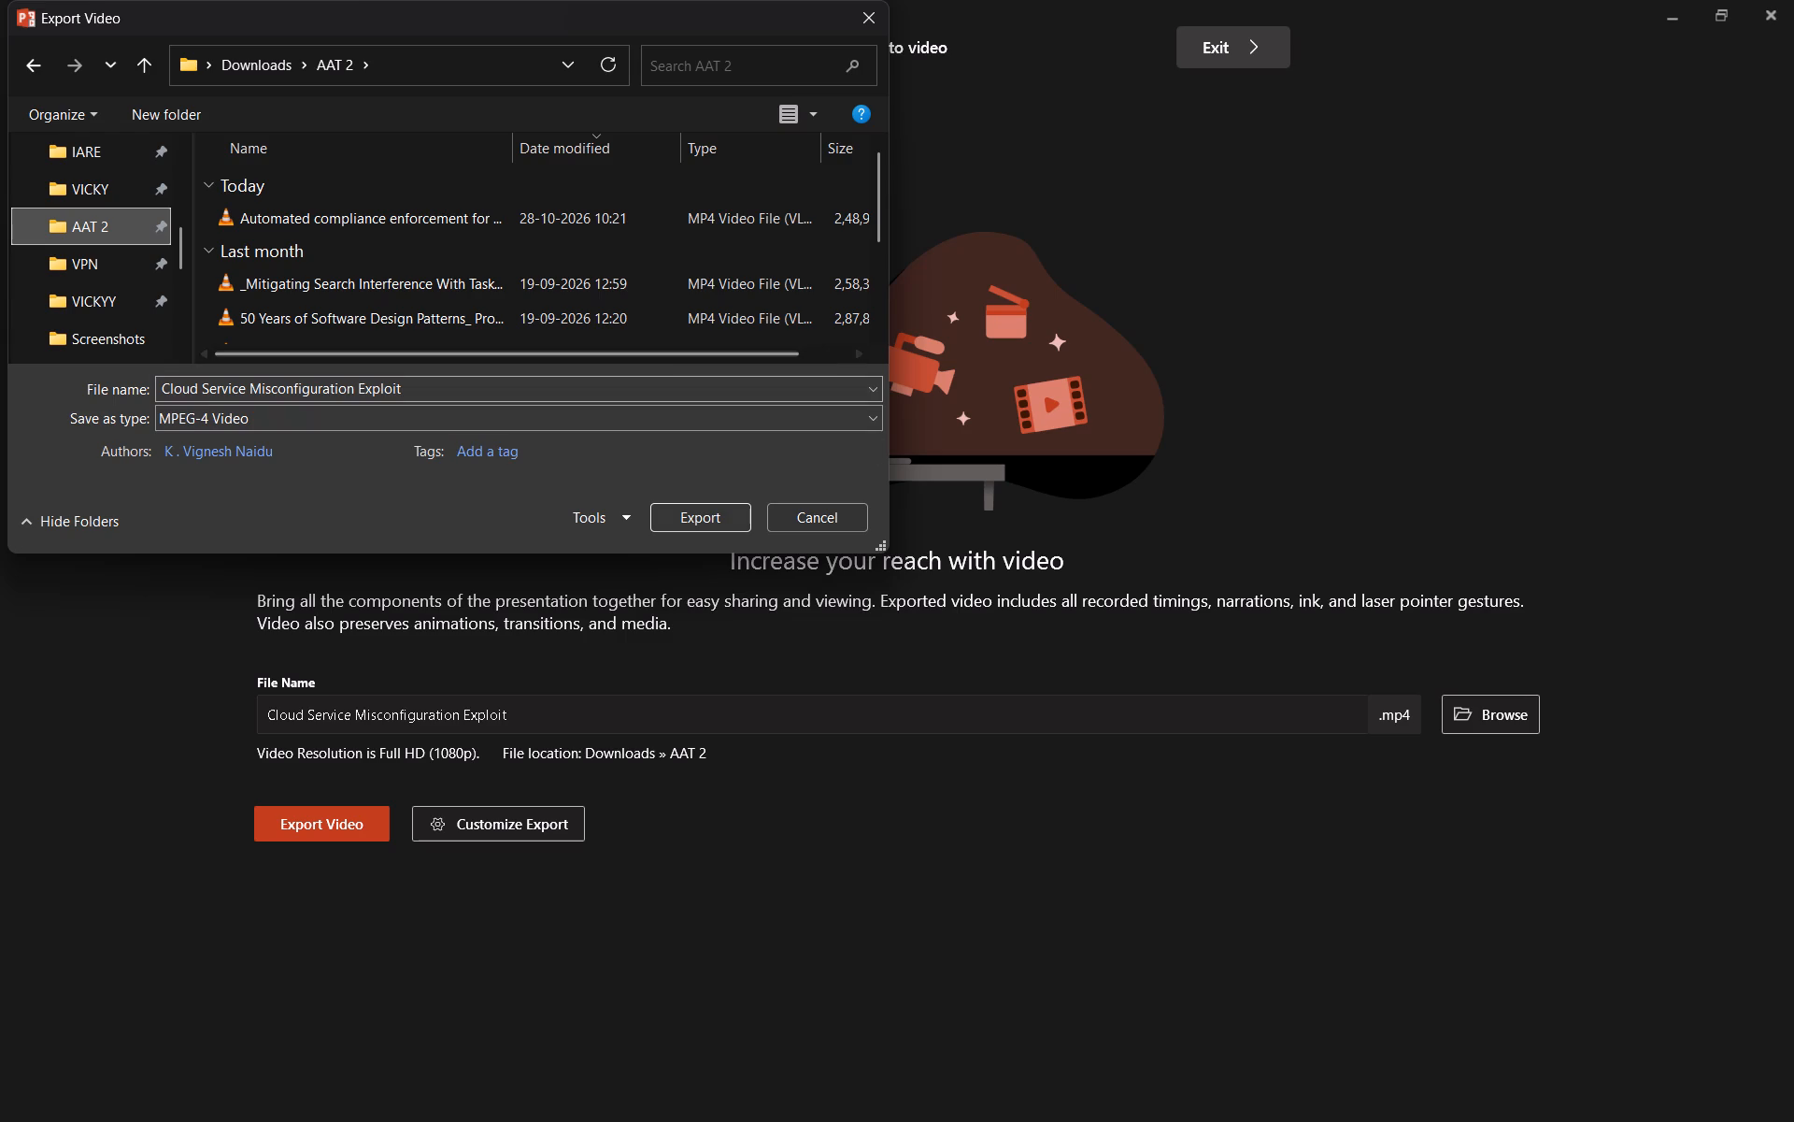
click(691, 508)
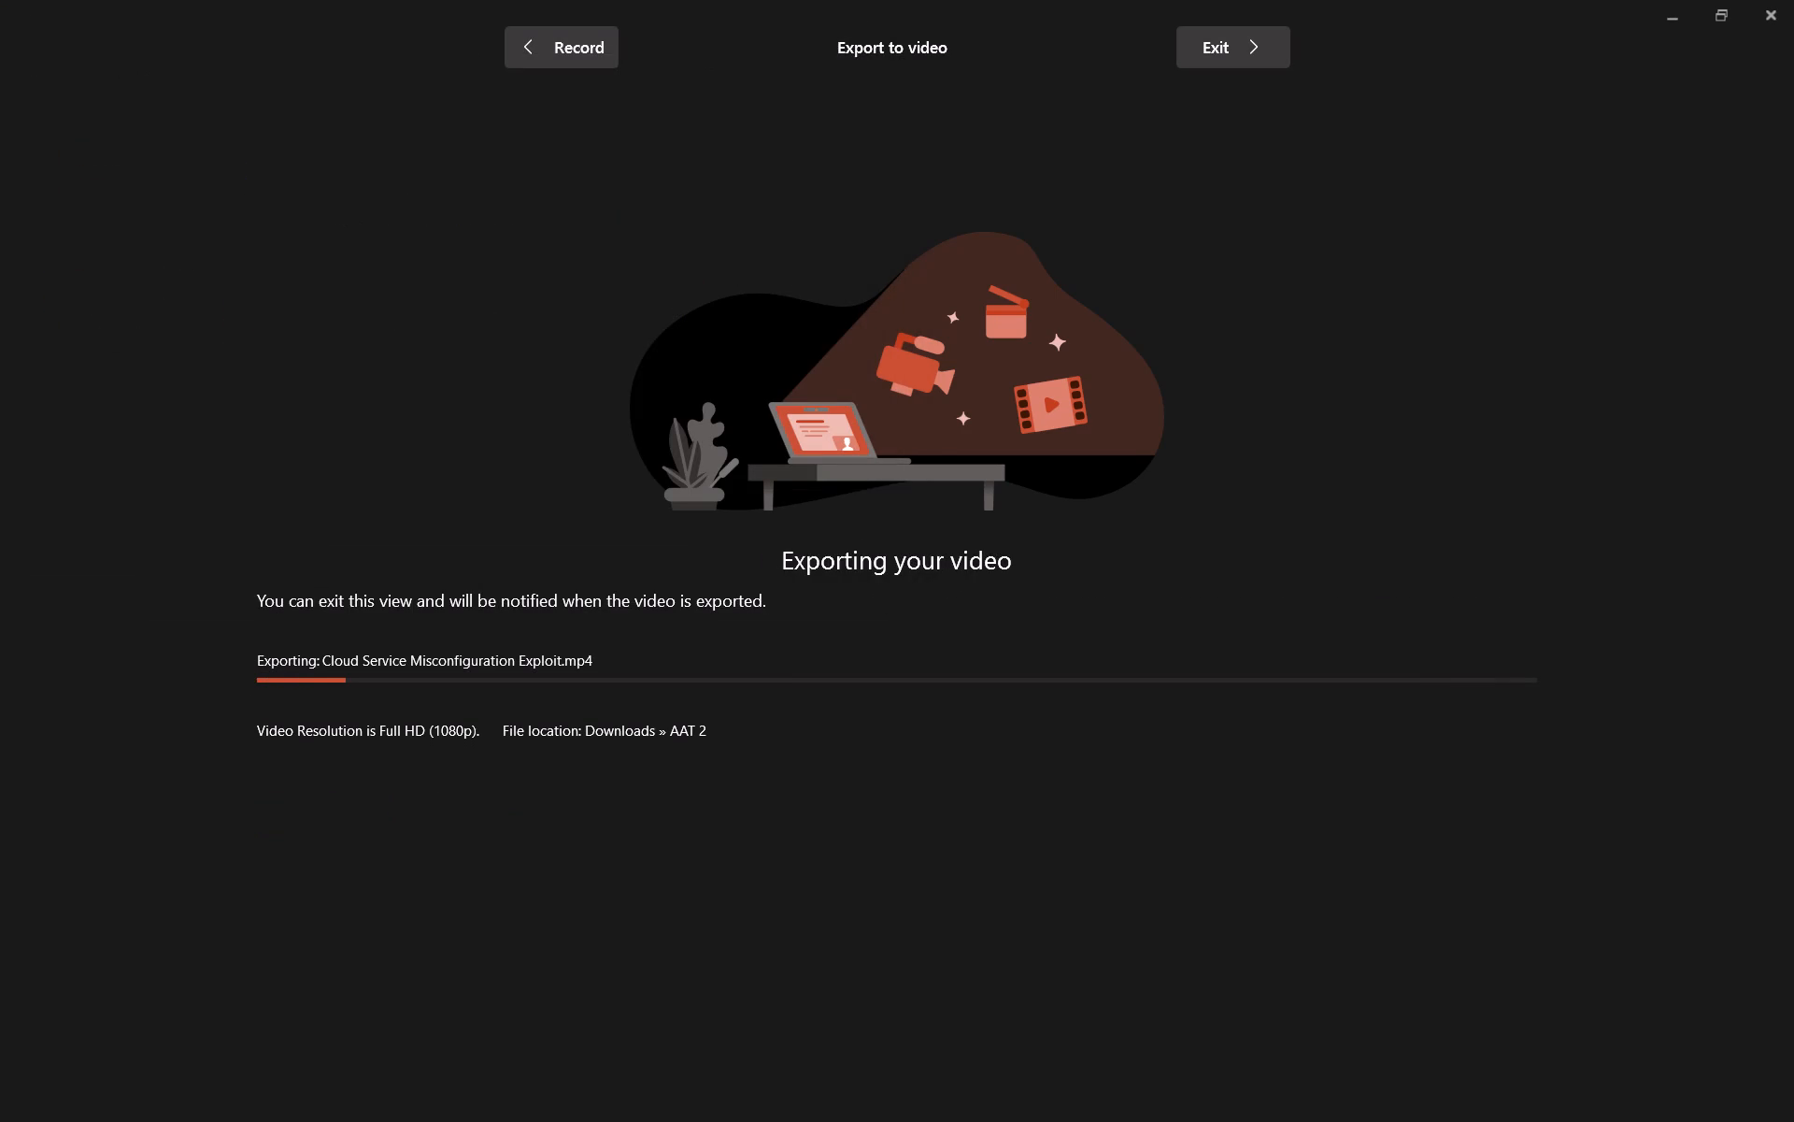
Exit the video export view and minimize the presentation window to reveal the AAT 2 folder in File Explorer.
click(1242, 46)
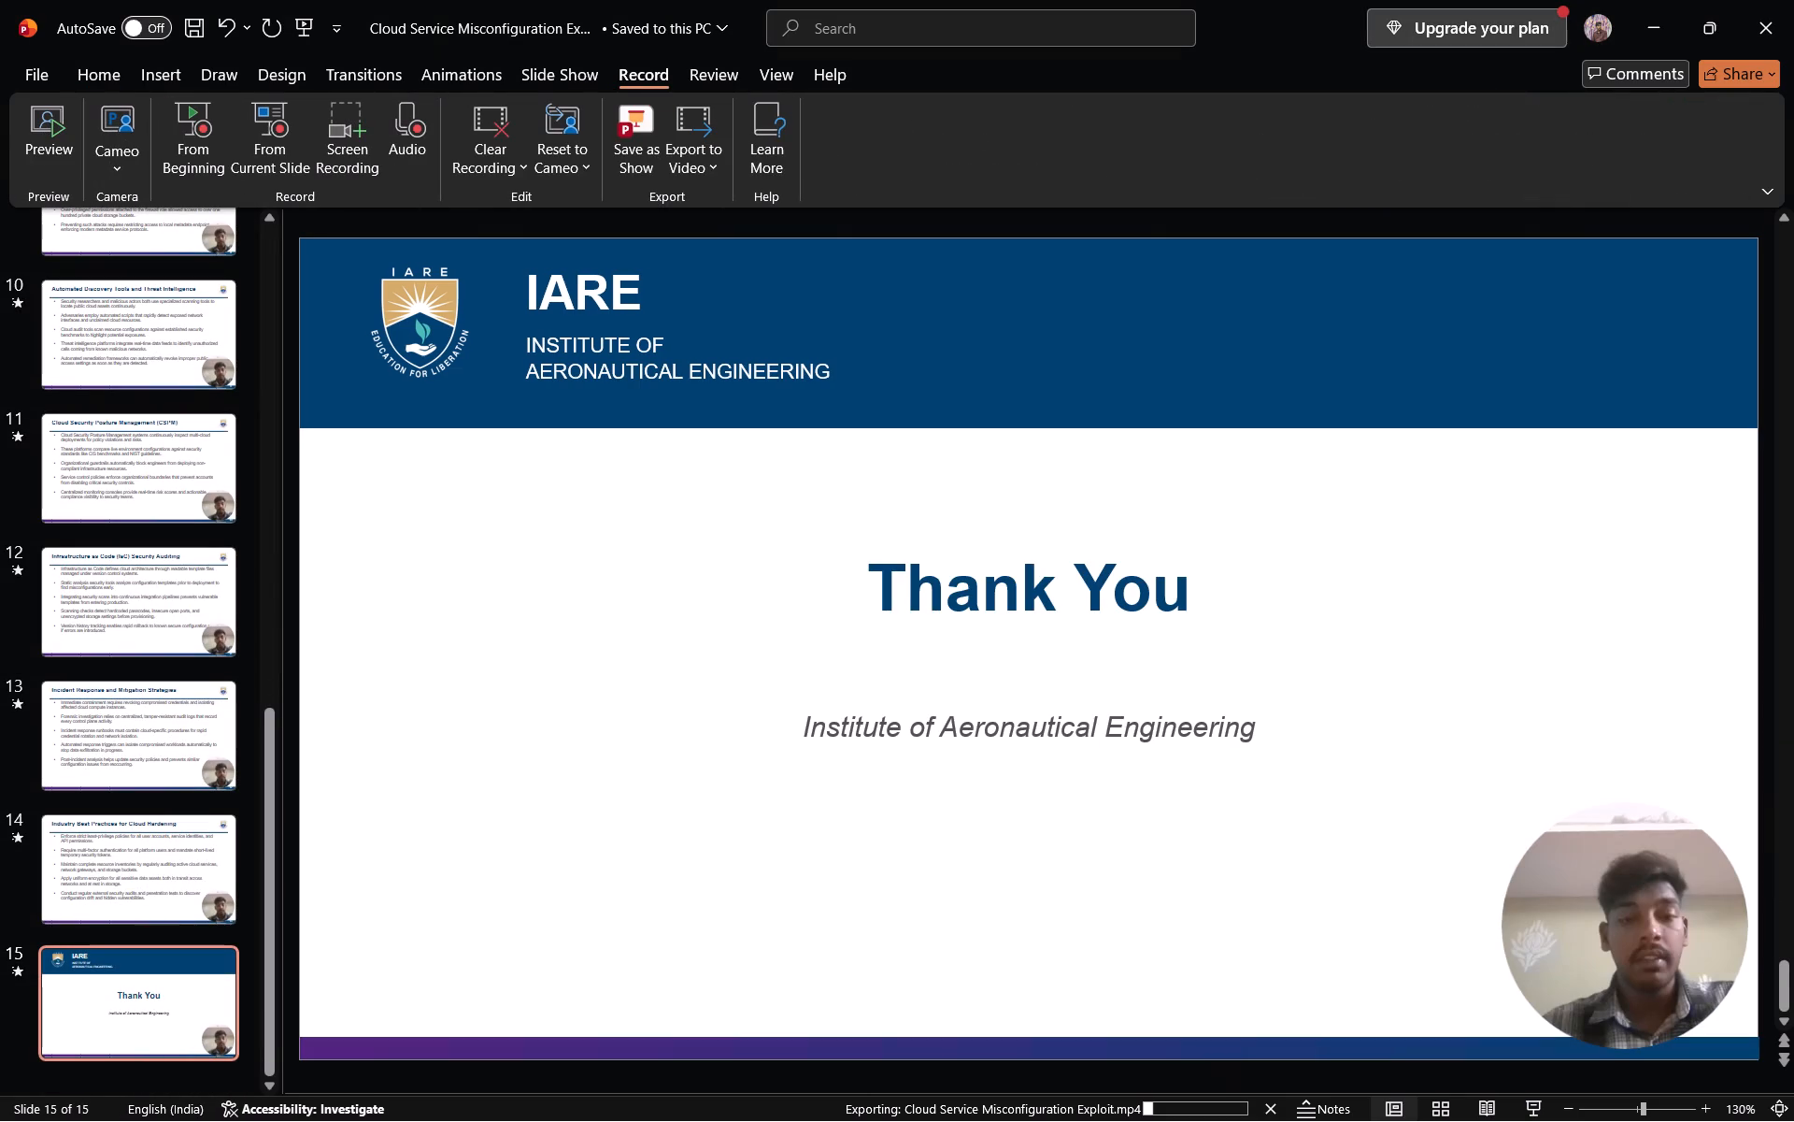
click(1664, 8)
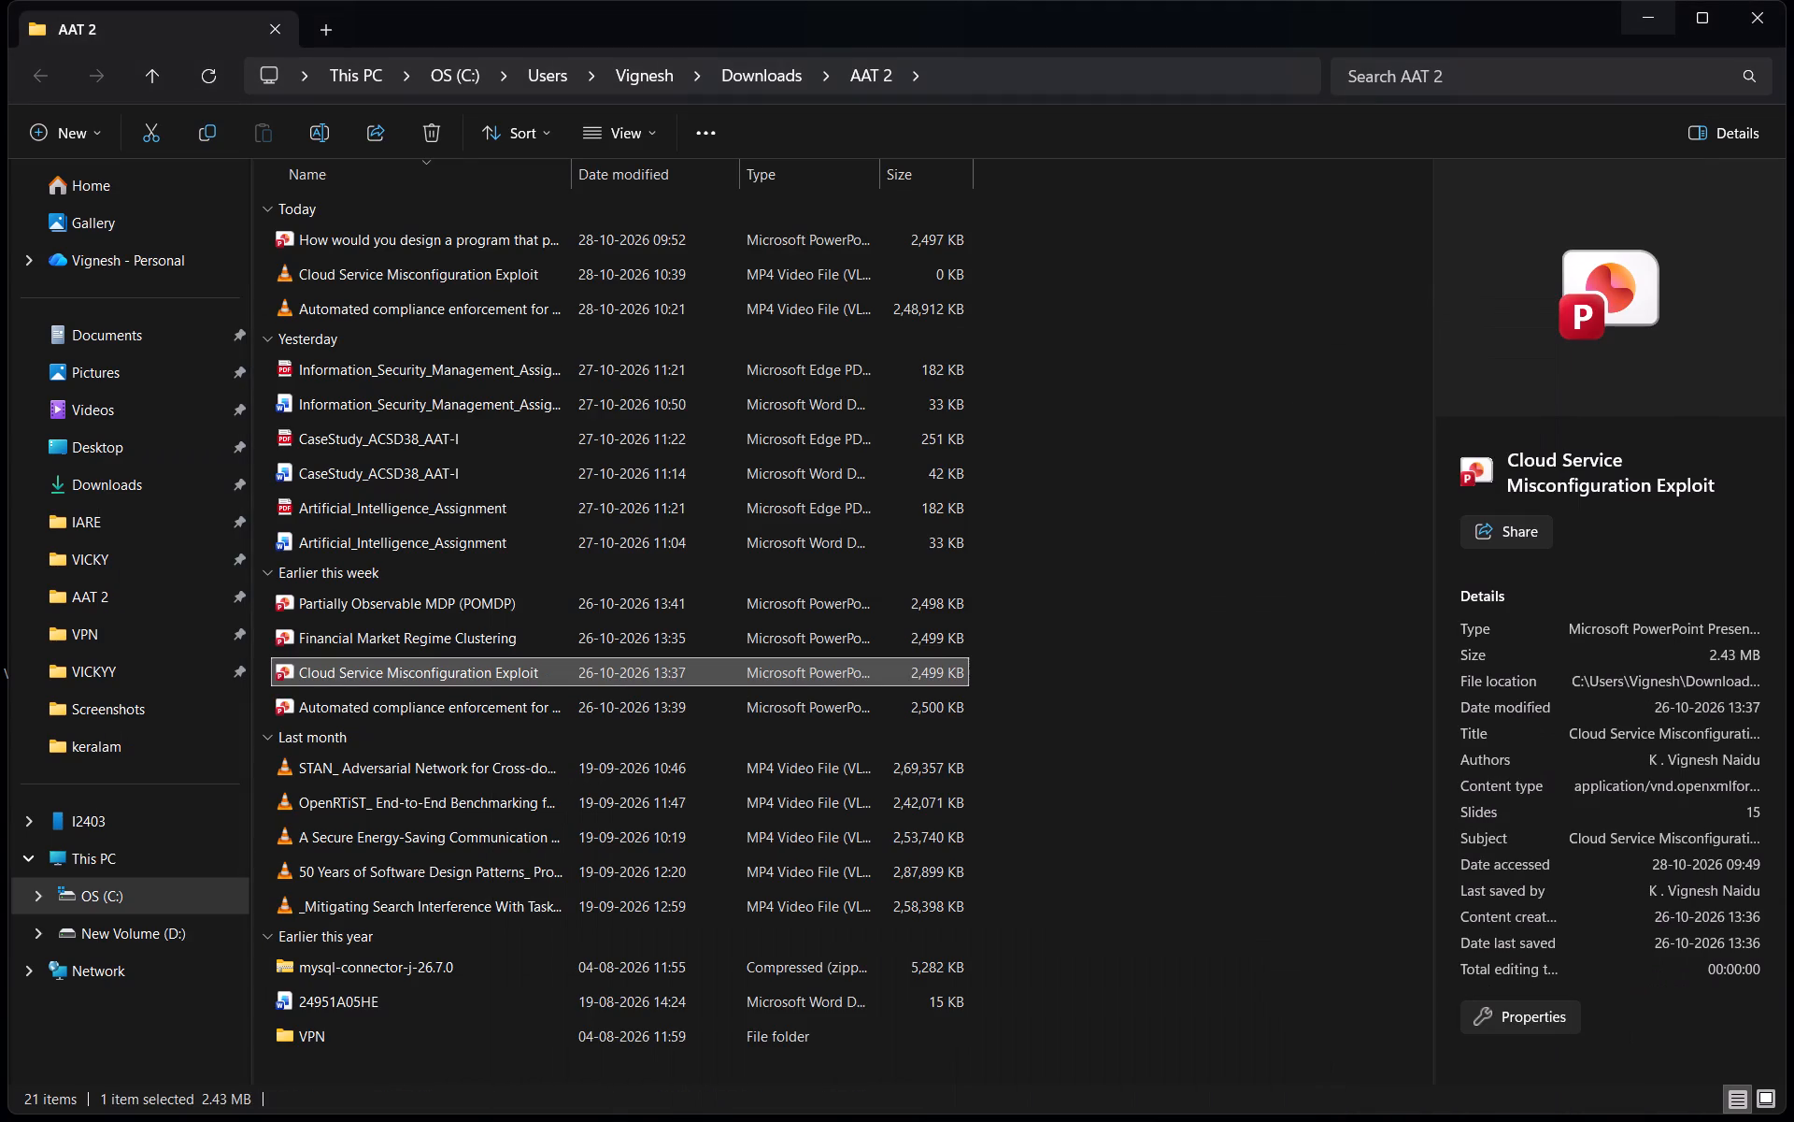